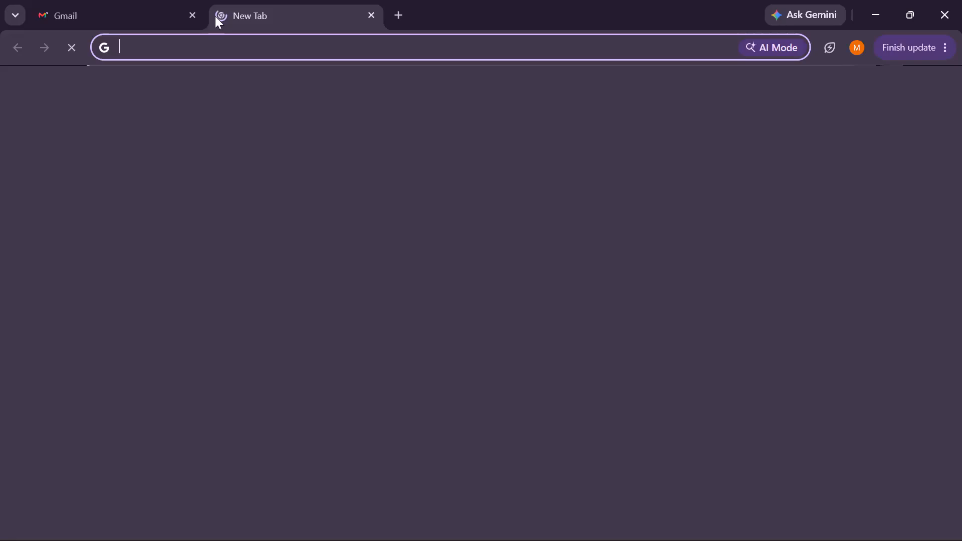
Search the web for "canva" from the new browser tab.
click(206, 50)
key(c)
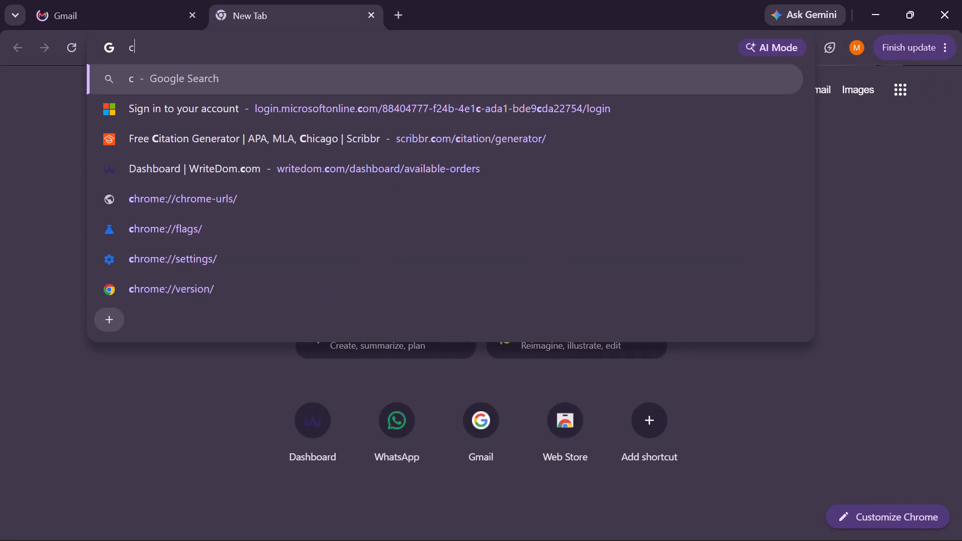
text(an)
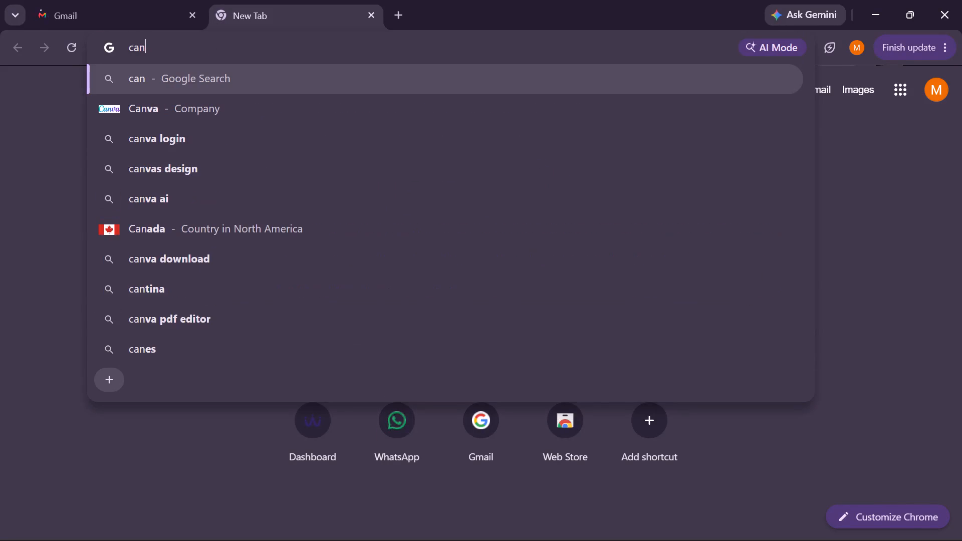
text(va)
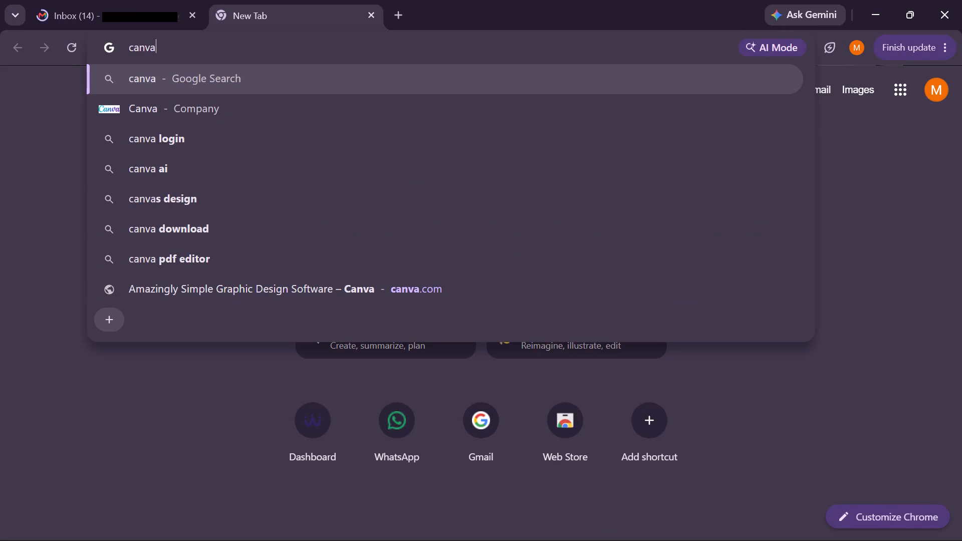
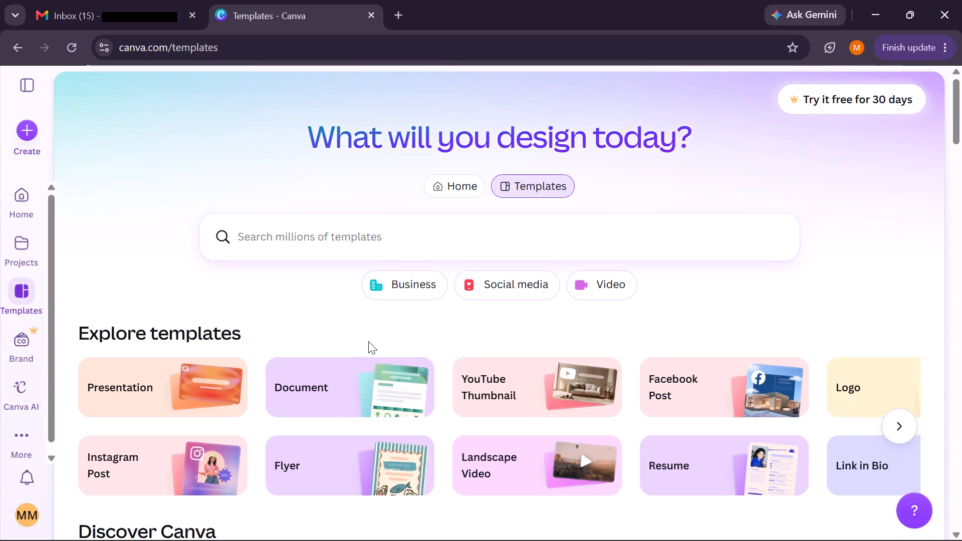
Search the Canva templates for "video editing".
scroll(368, 341, down, 2)
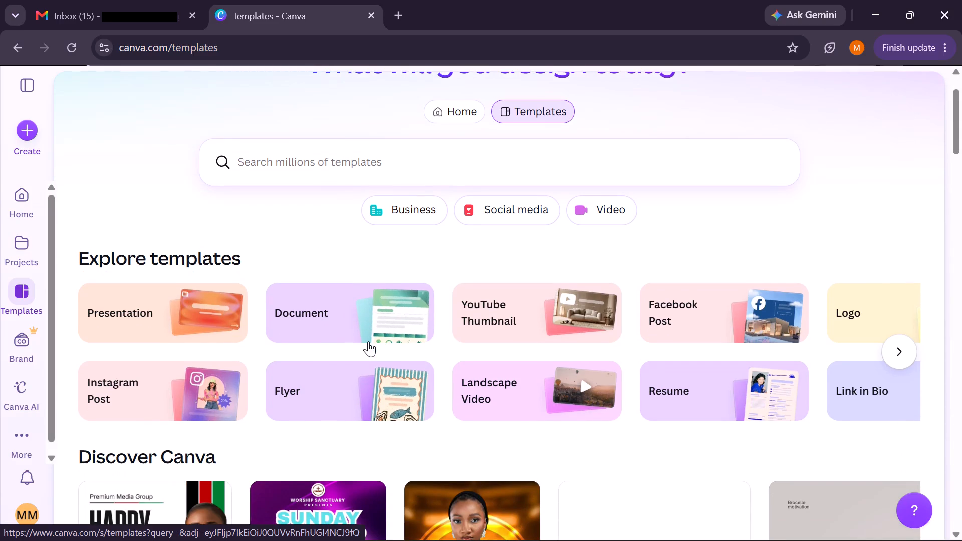
click(280, 165)
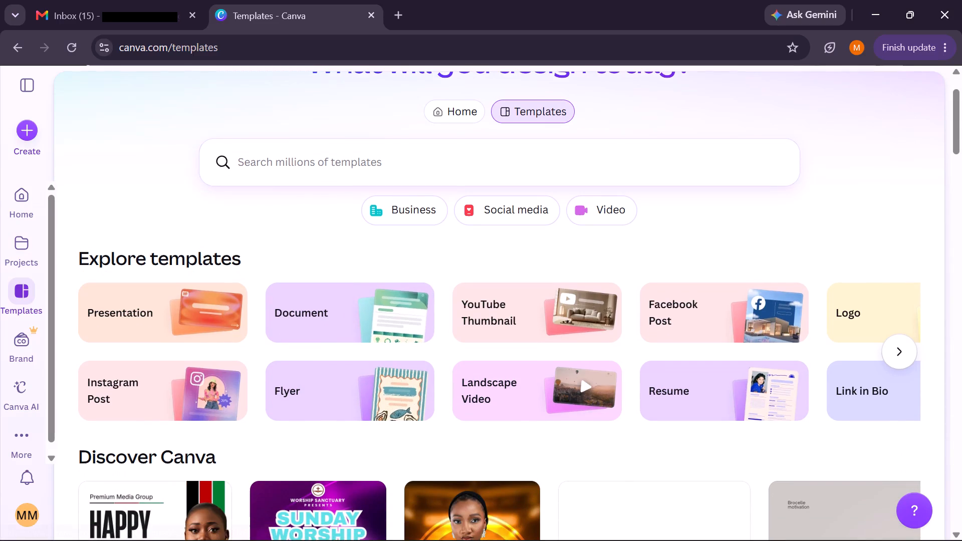
text(vv)
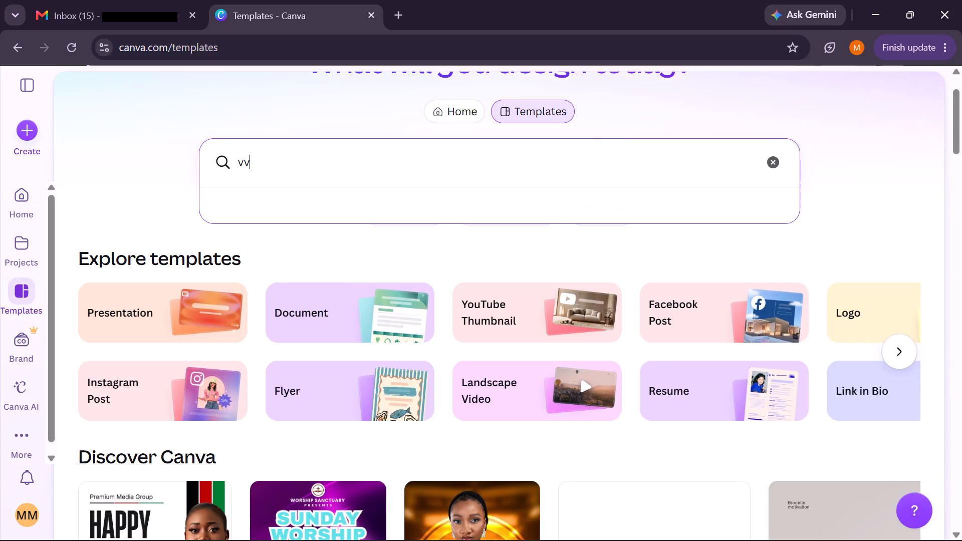
key(BackSpace)
text(id)
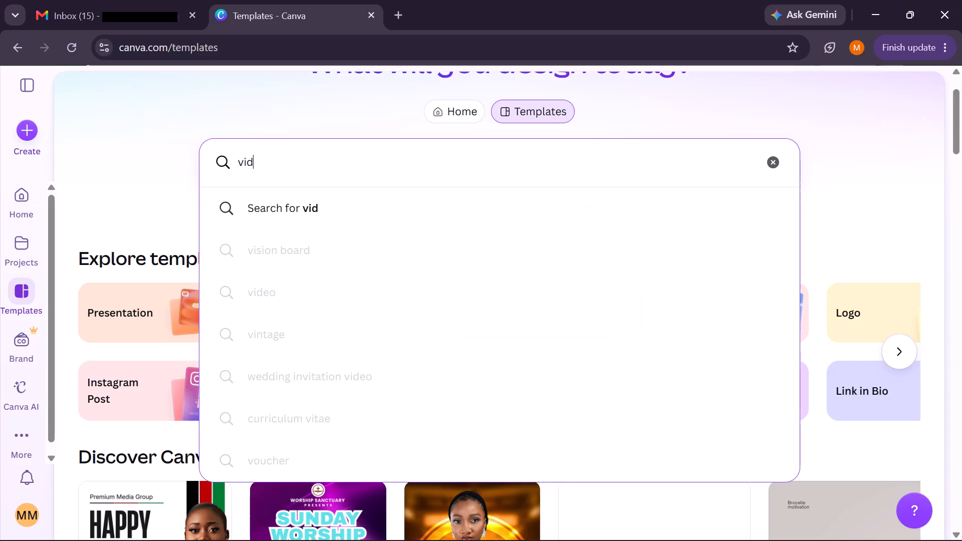
text(eo editing)
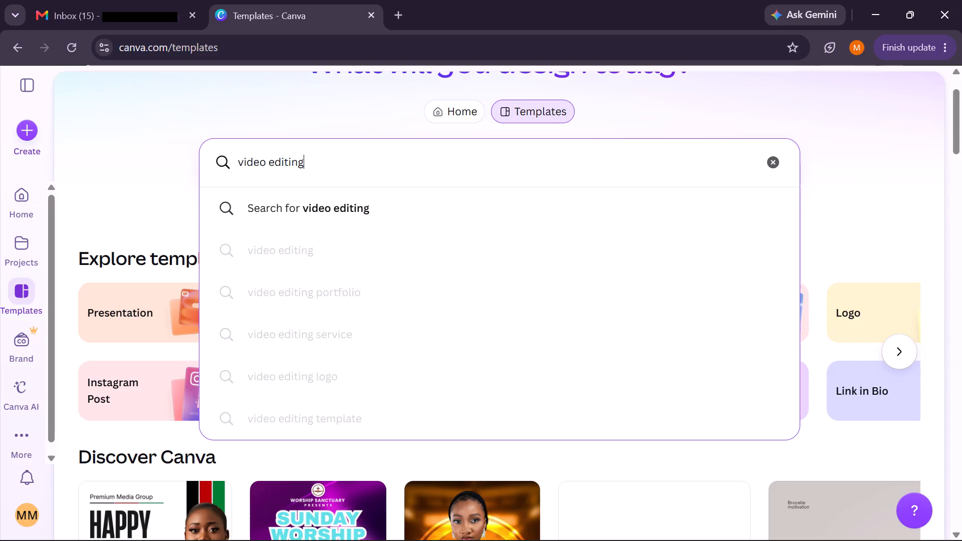
key(Return)
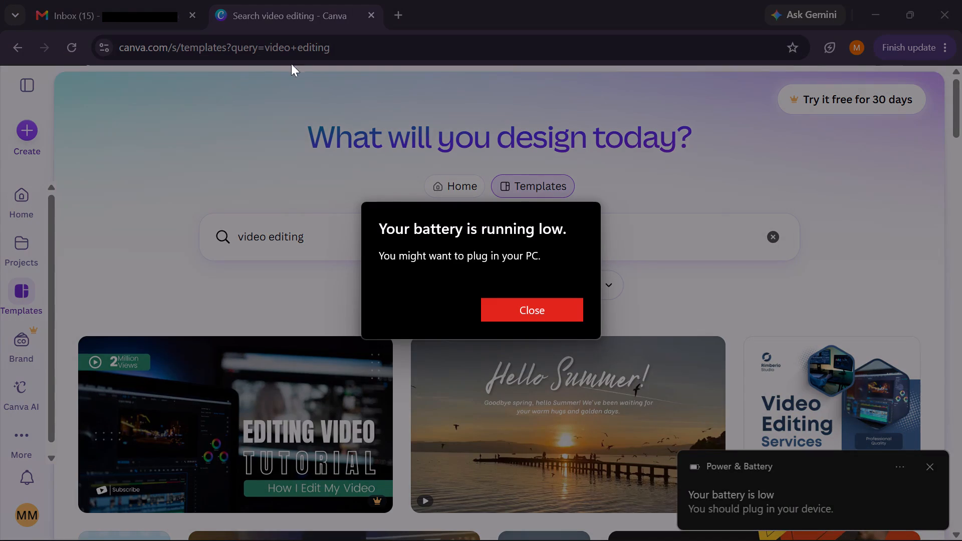
Dismiss the low-battery warning dialog covering the template results.
click(513, 307)
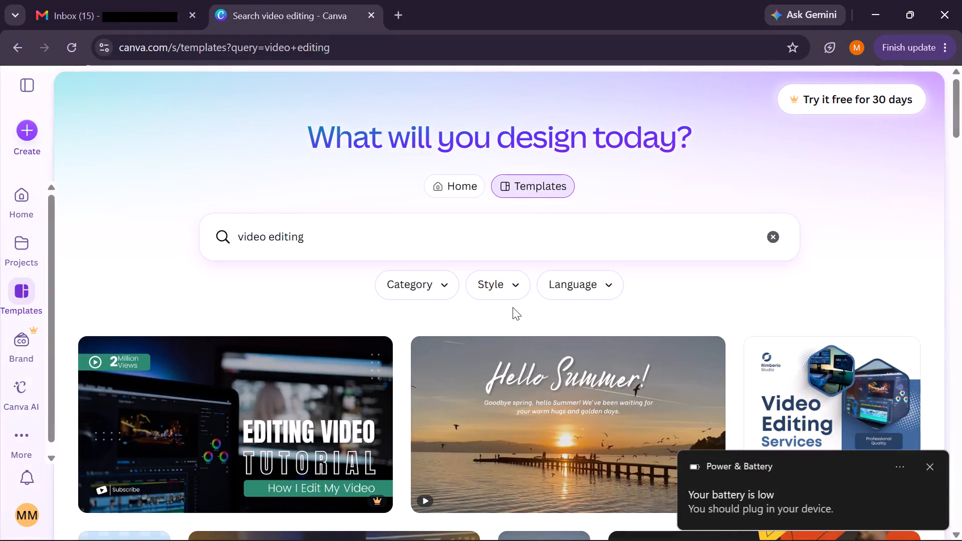
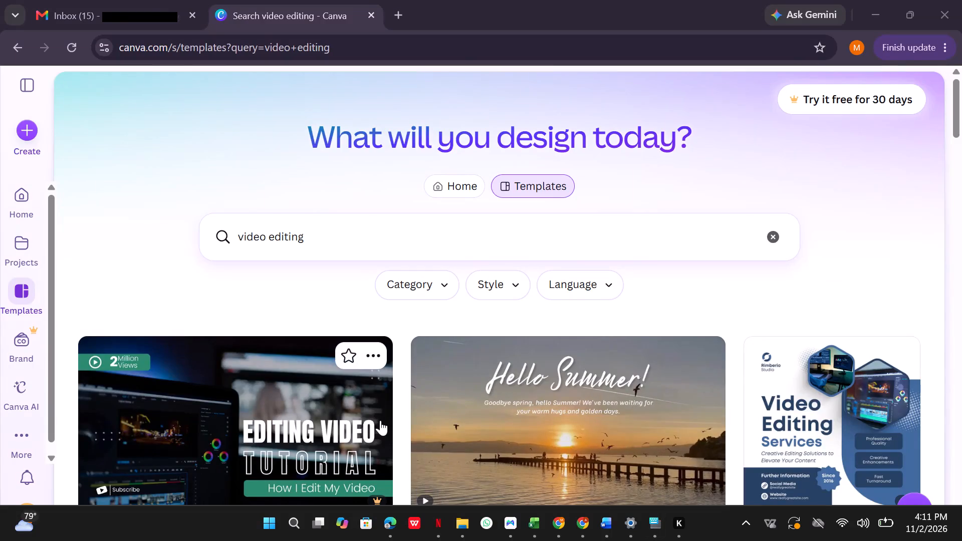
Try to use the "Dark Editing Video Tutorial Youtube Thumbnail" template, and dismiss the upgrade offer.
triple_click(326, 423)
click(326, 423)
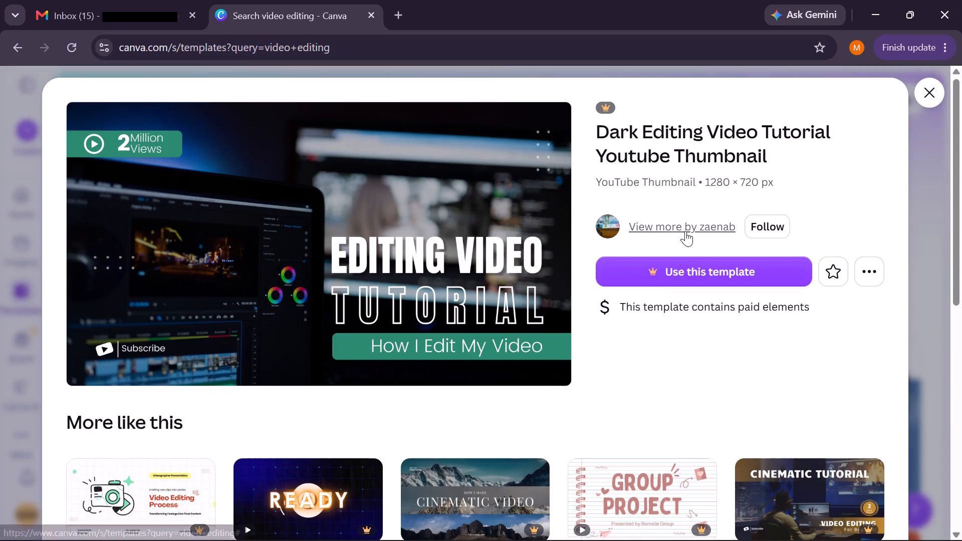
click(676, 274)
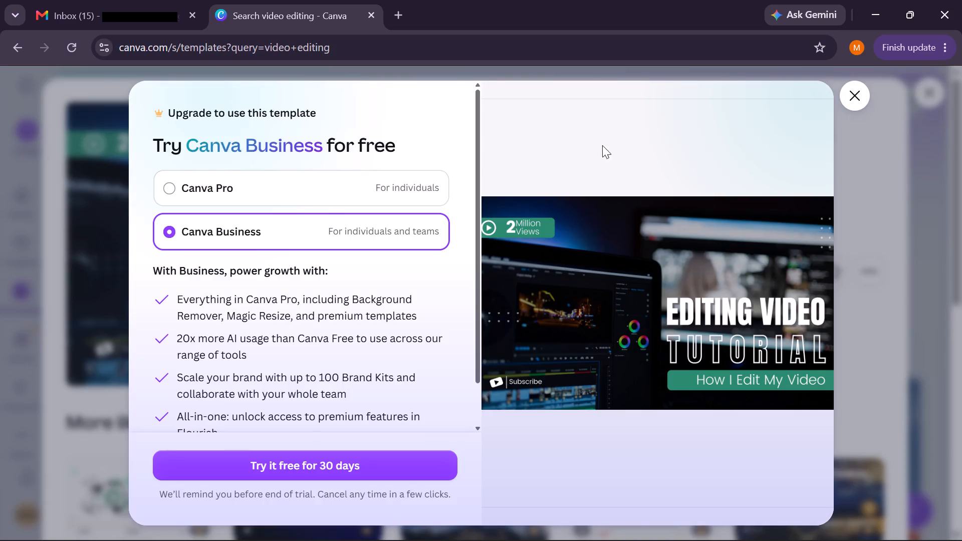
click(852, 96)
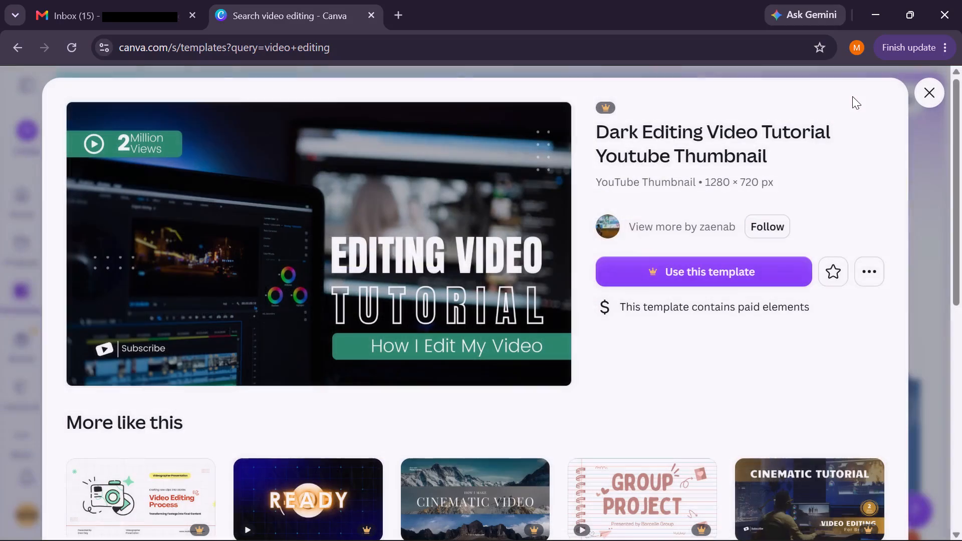
Find the purple "Edit – Your first video edit" thumbnail among the similar templates and open it for customization.
scroll(469, 435, down, 2)
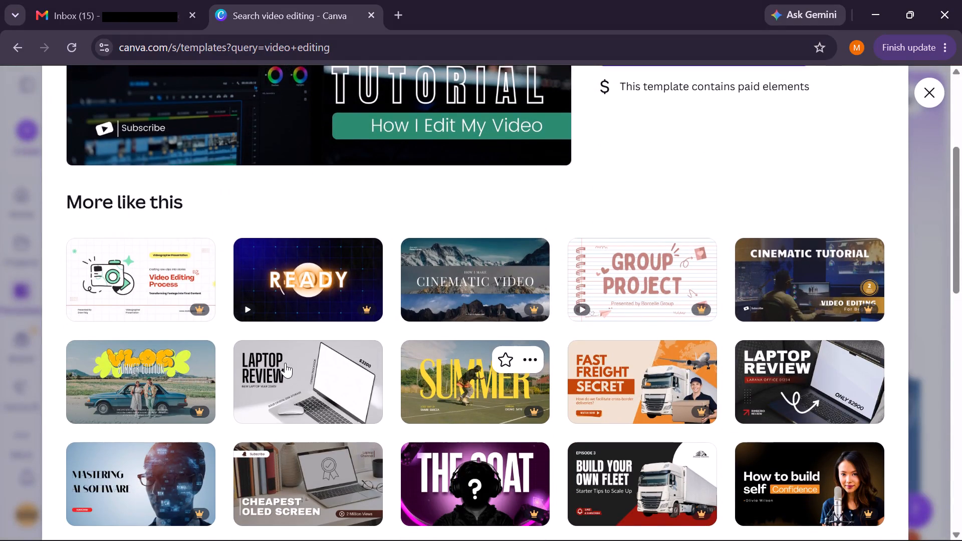
scroll(285, 363, down, 1)
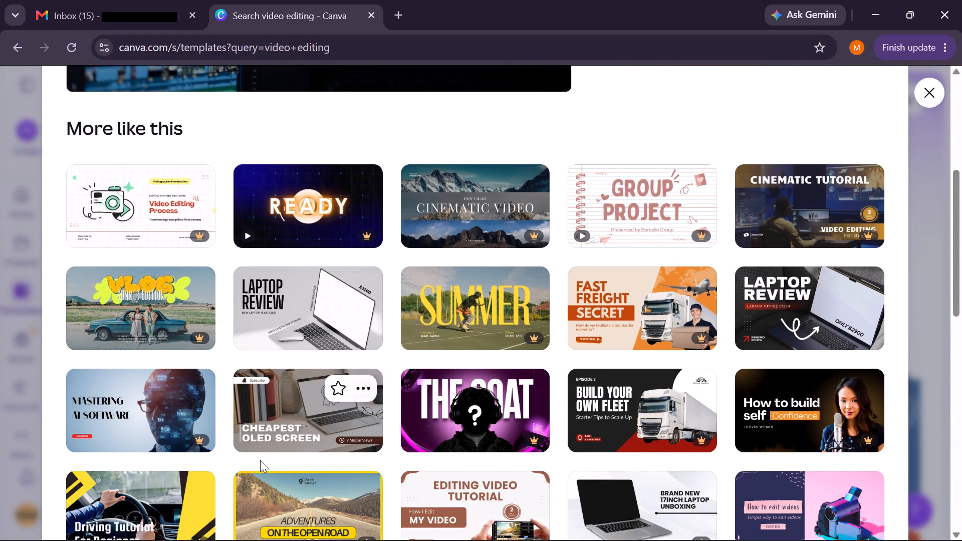
scroll(260, 460, down, 1)
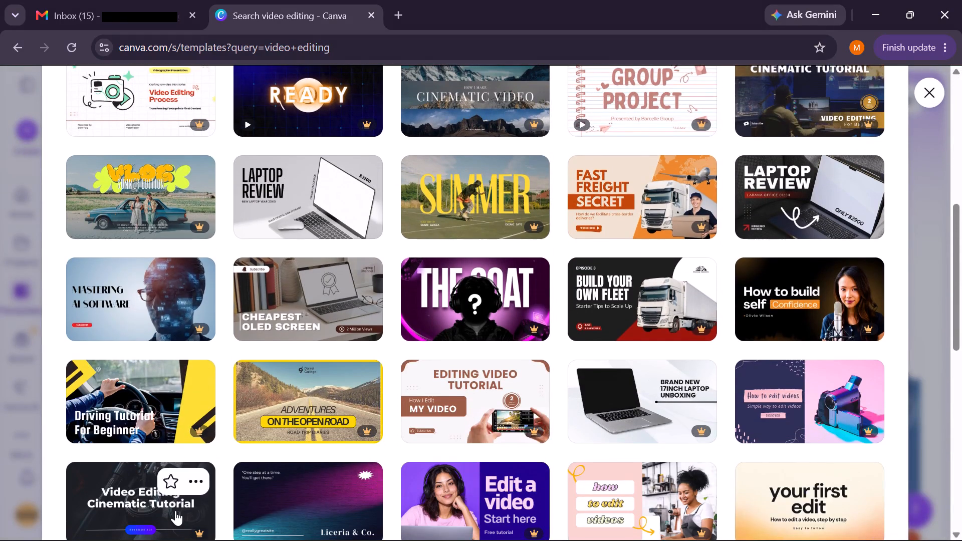
scroll(175, 510, down, 2)
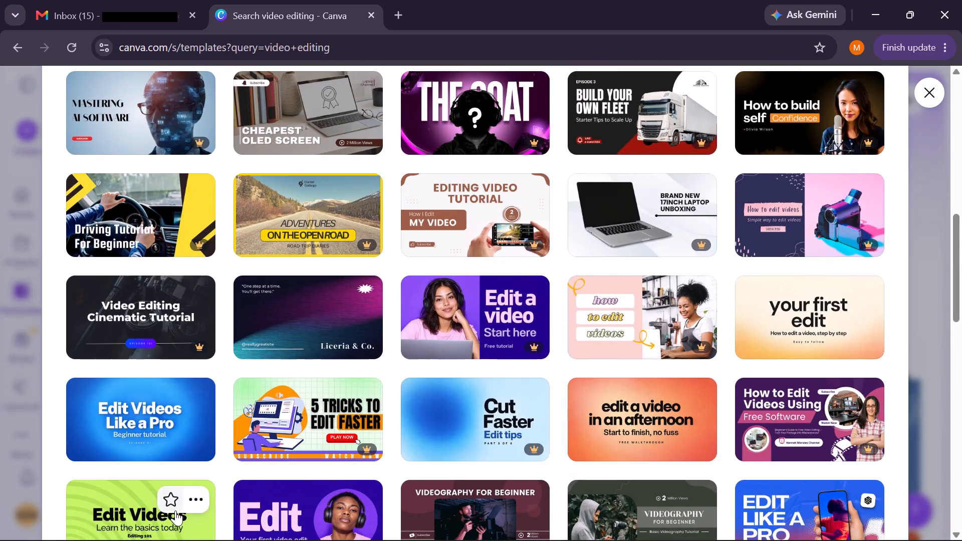
scroll(175, 510, down, 1)
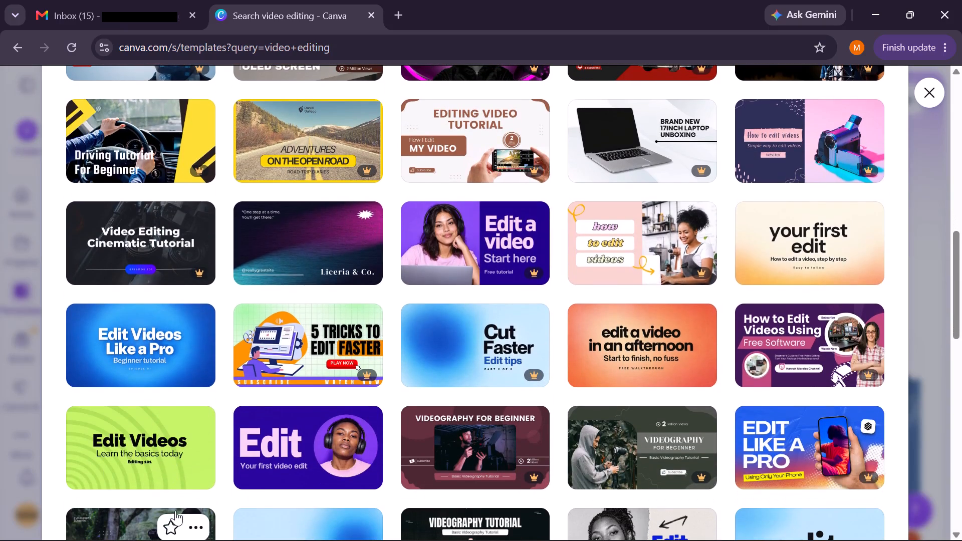
double_click(334, 490)
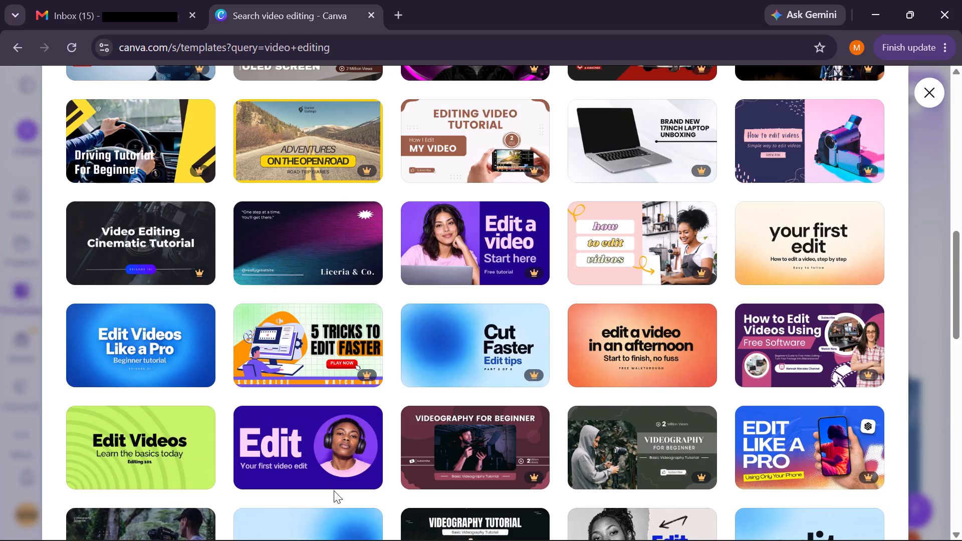
double_click(311, 443)
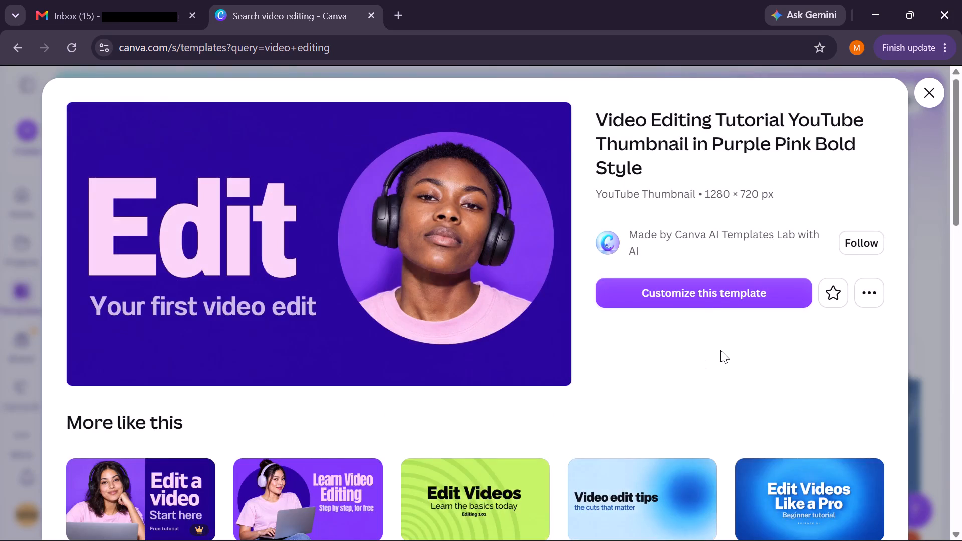
double_click(704, 301)
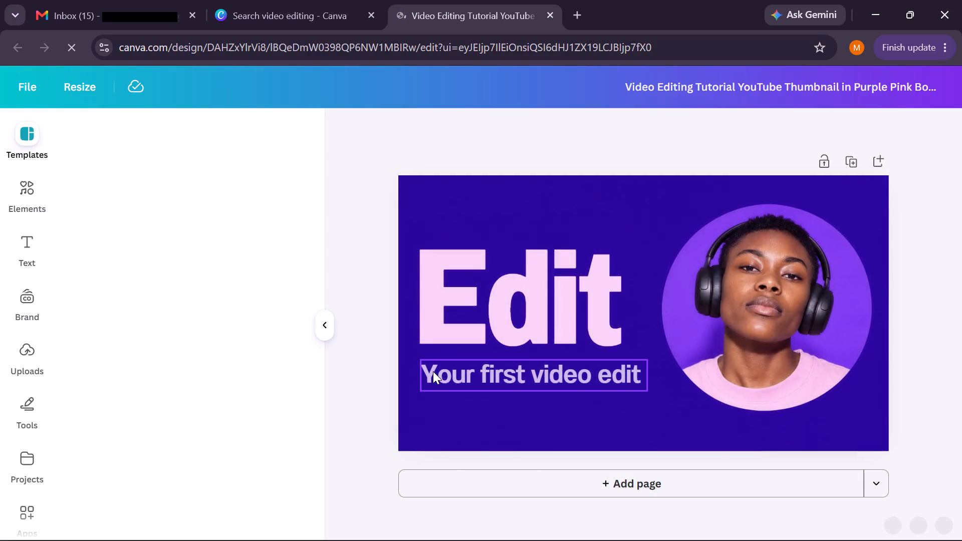
Open the large "Edit" headline on the thumbnail for text editing.
click(550, 331)
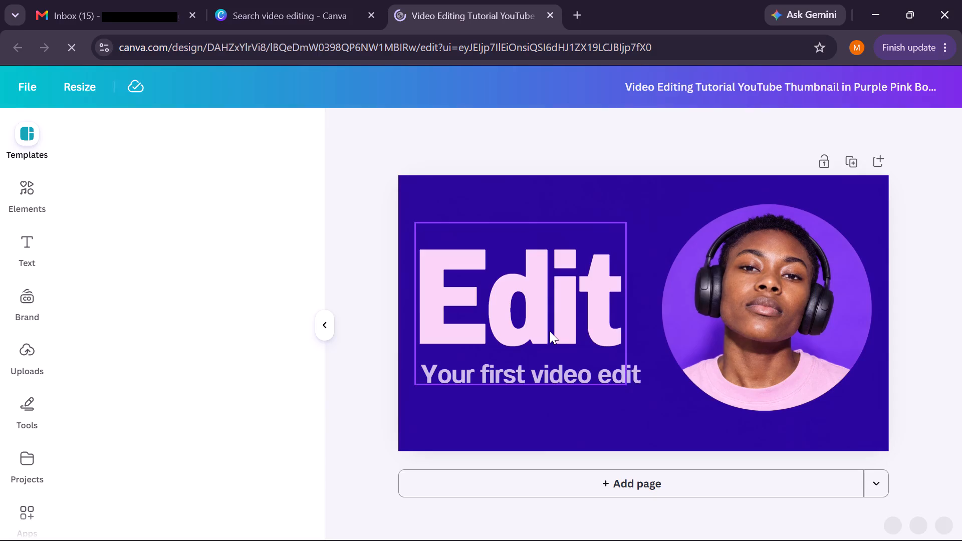
double_click(550, 331)
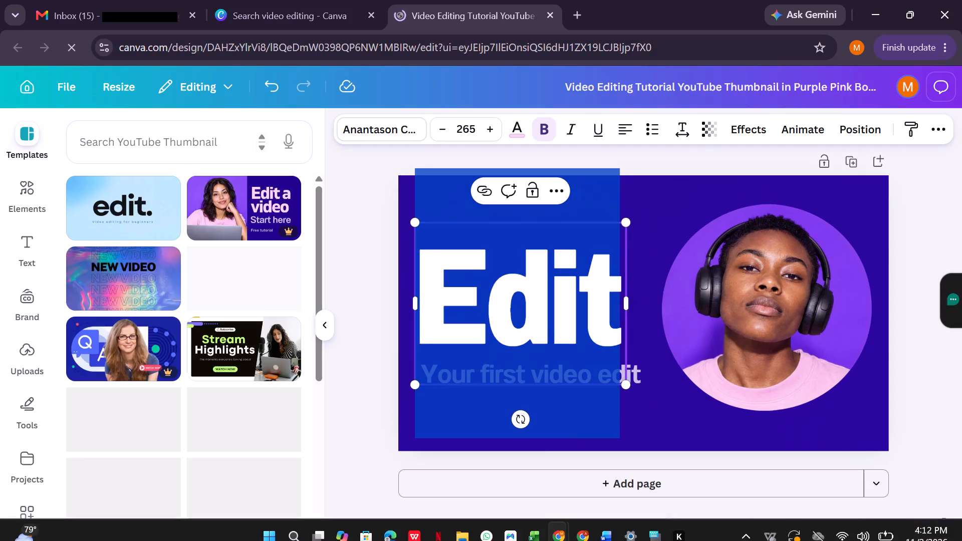
Switch to the other Chrome window and open the Fiverr freelancer dashboard in a new tab.
click(580, 529)
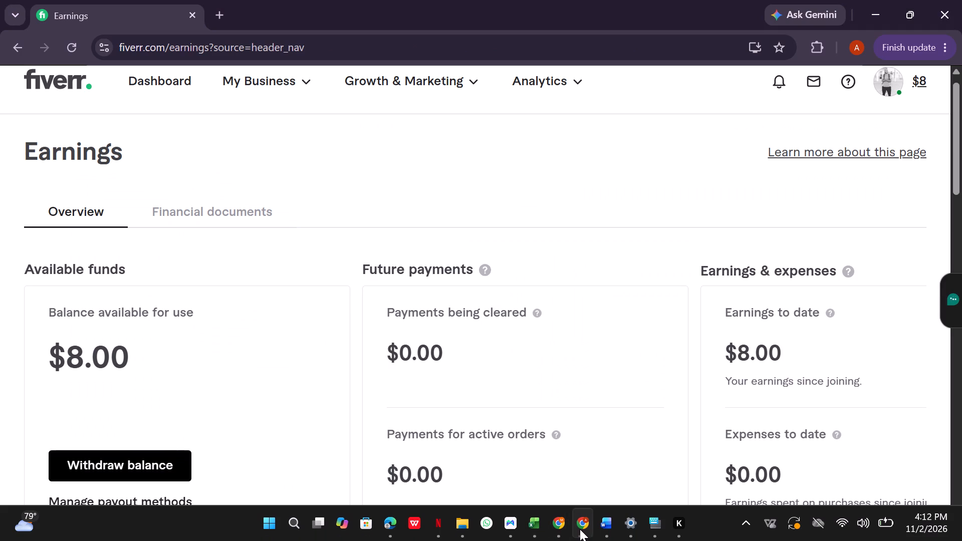
click(219, 14)
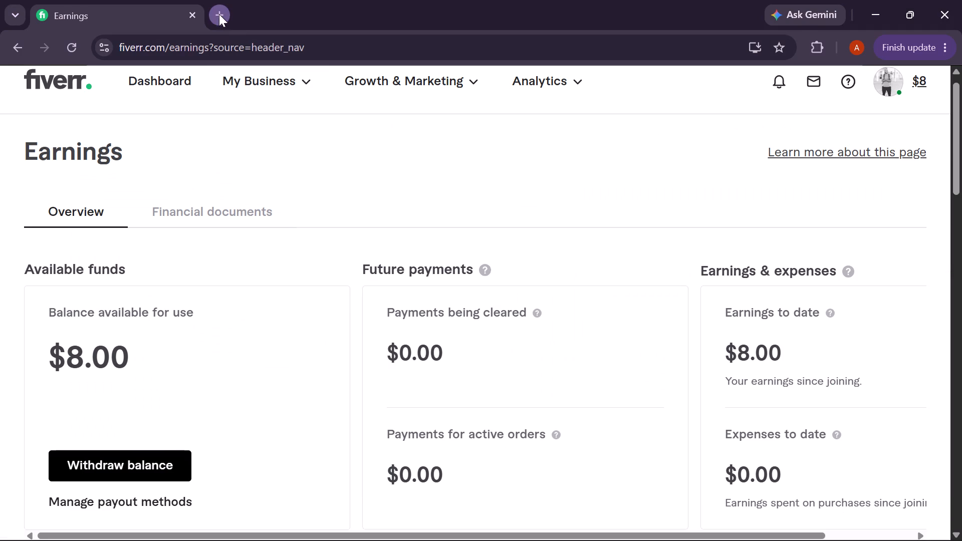
click(217, 50)
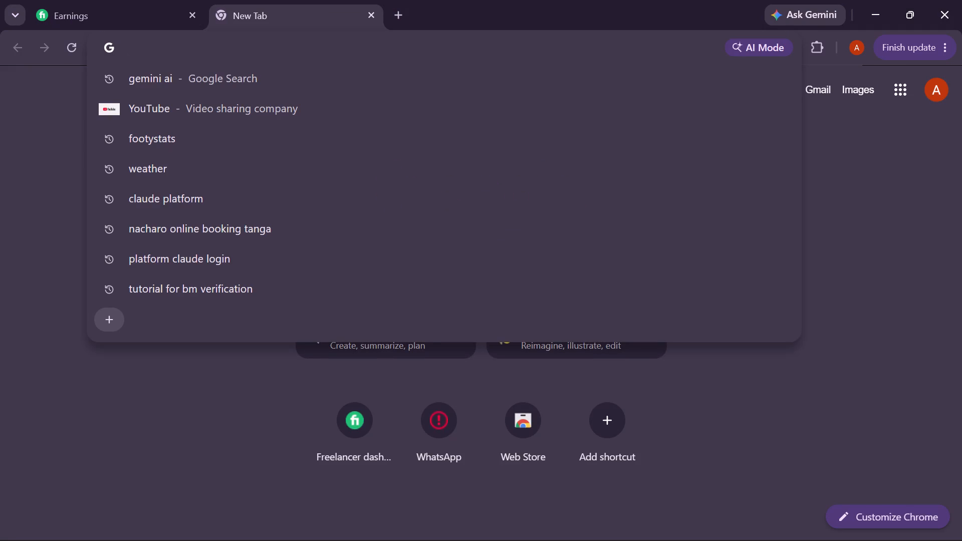
text(fiverr)
key(Return)
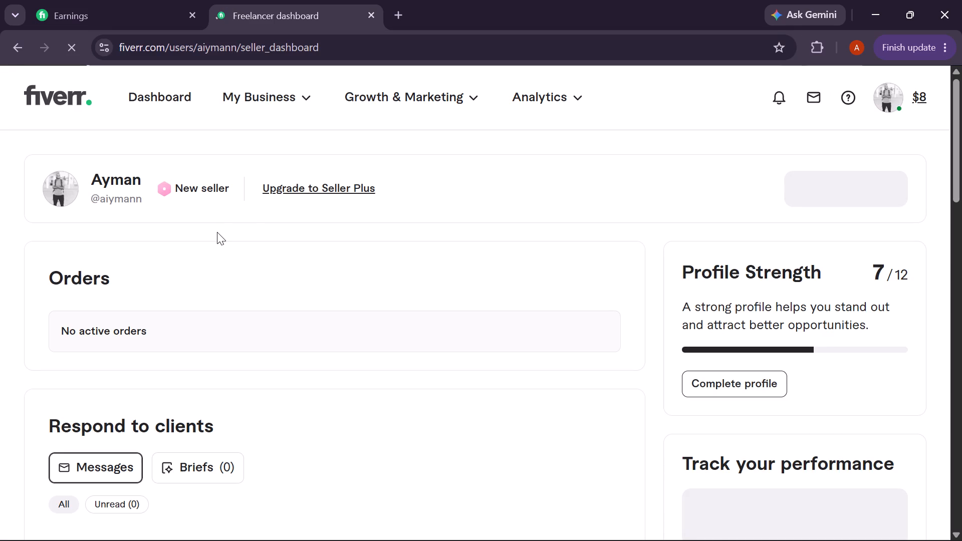
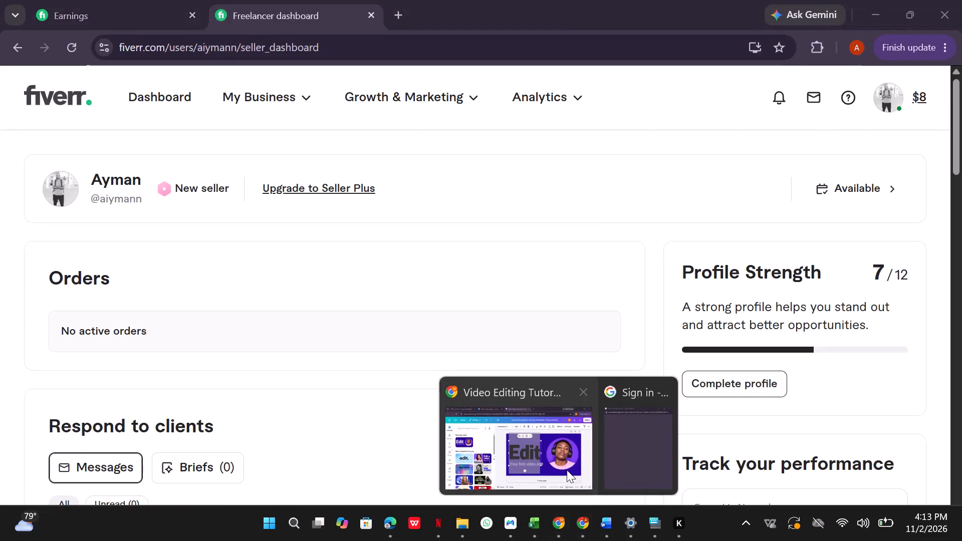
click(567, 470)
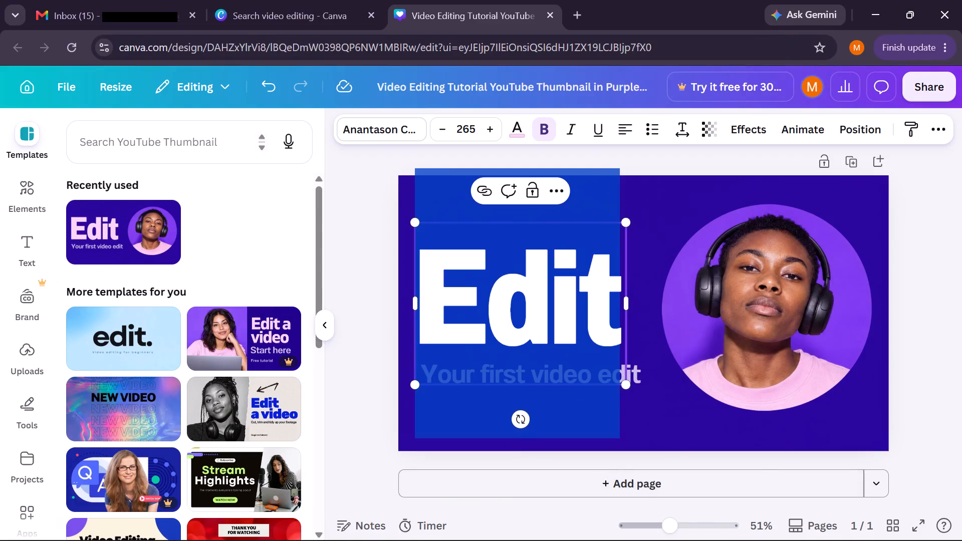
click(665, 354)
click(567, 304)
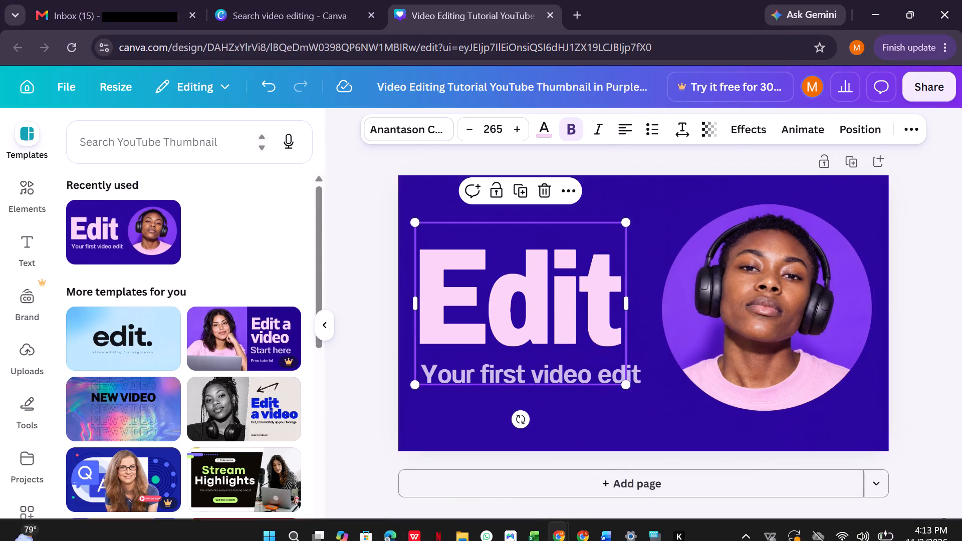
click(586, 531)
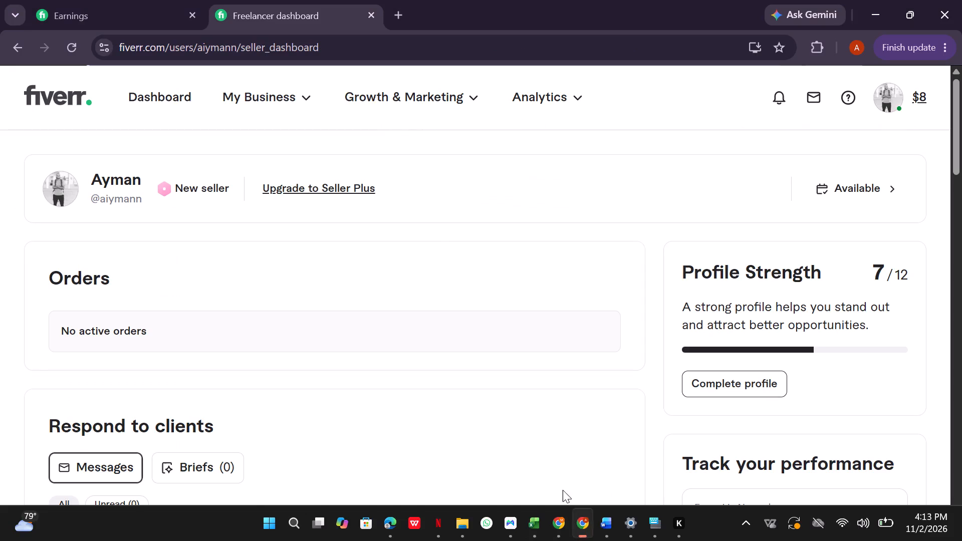
Switch the Fiverr account from selling to buying mode.
click(309, 4)
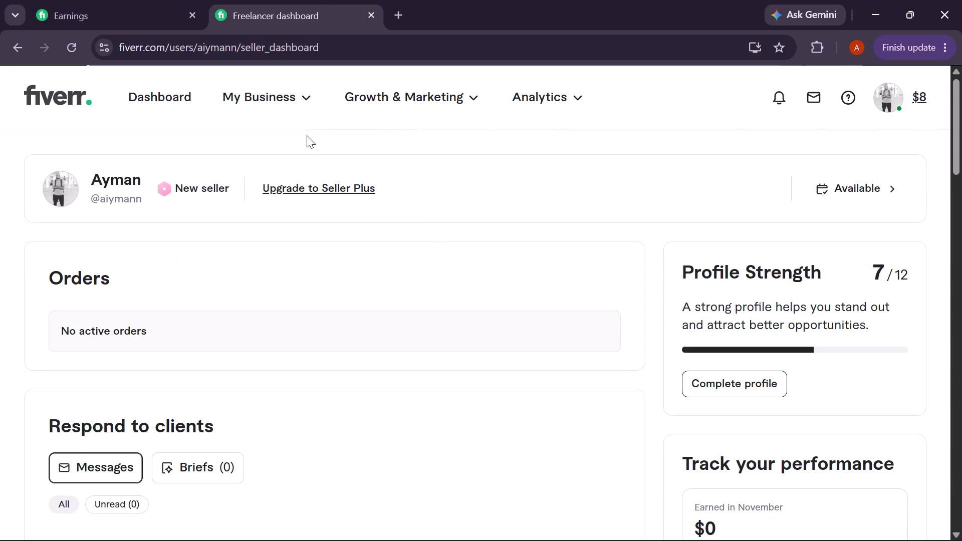
click(902, 103)
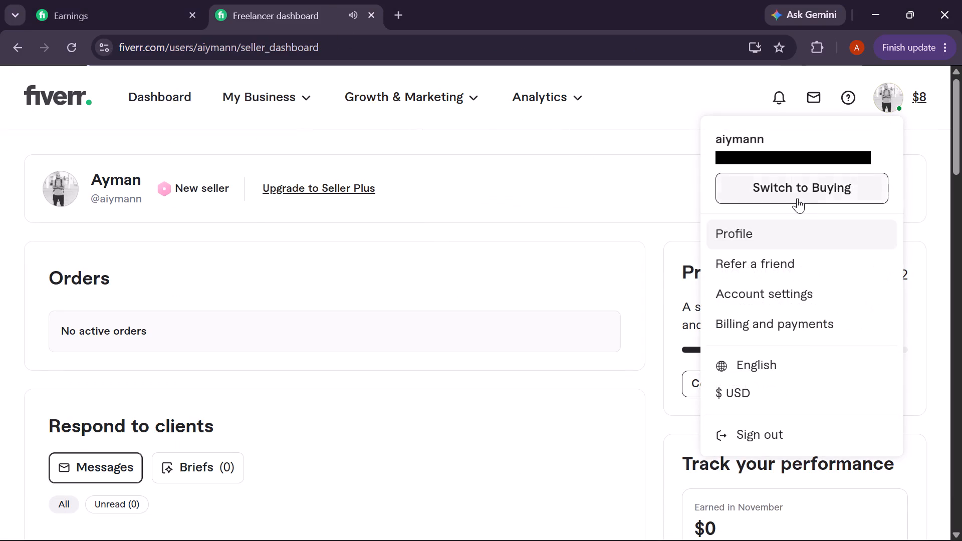
click(797, 198)
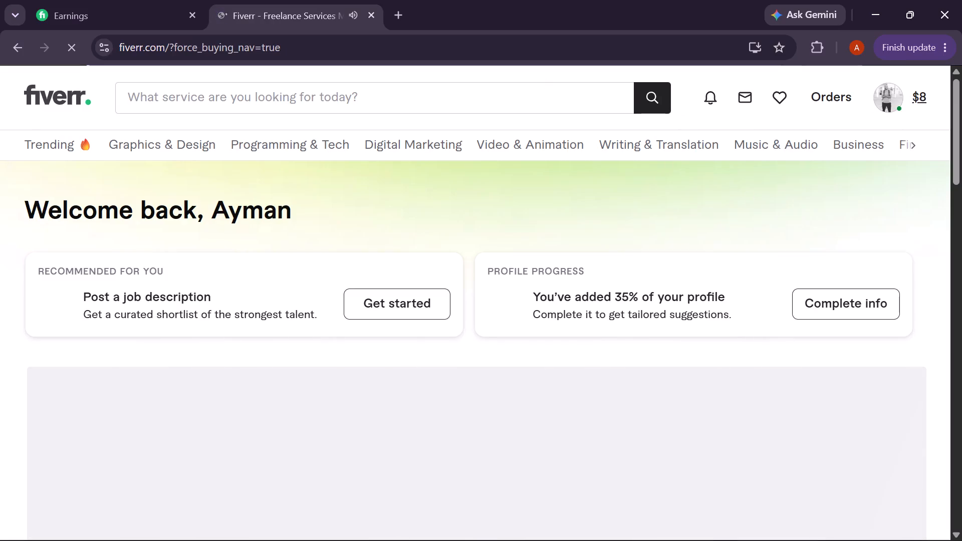
Search Fiverr services for "video editing" using the matching suggestion.
click(443, 90)
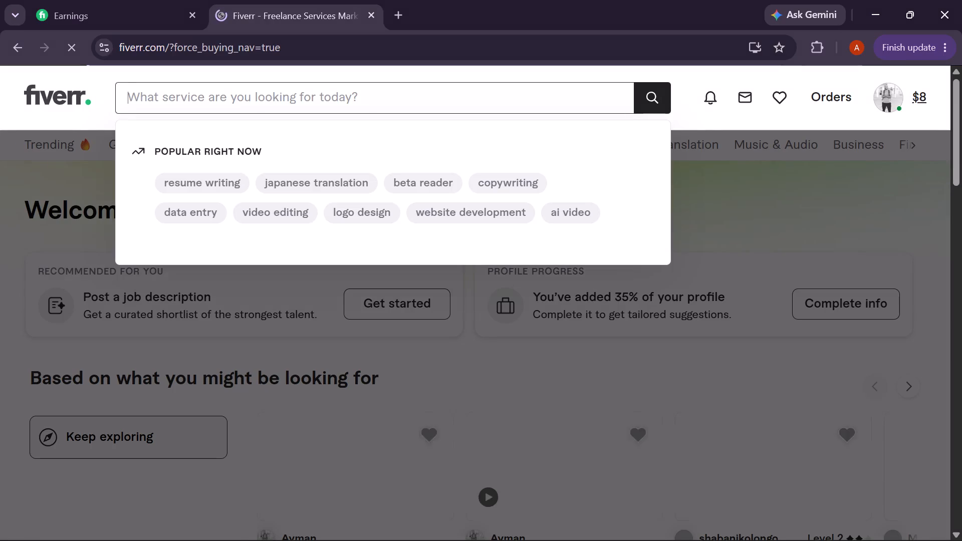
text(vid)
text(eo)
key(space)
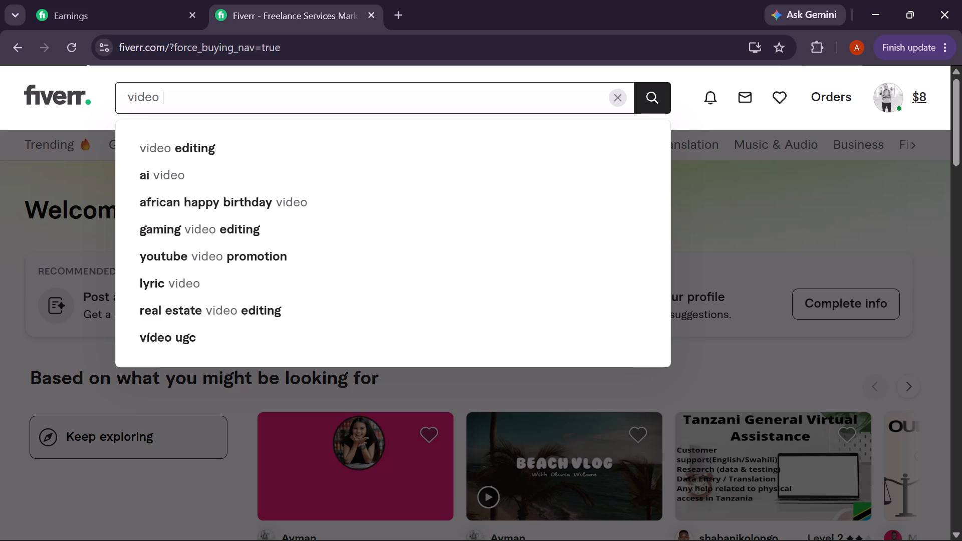
click(227, 152)
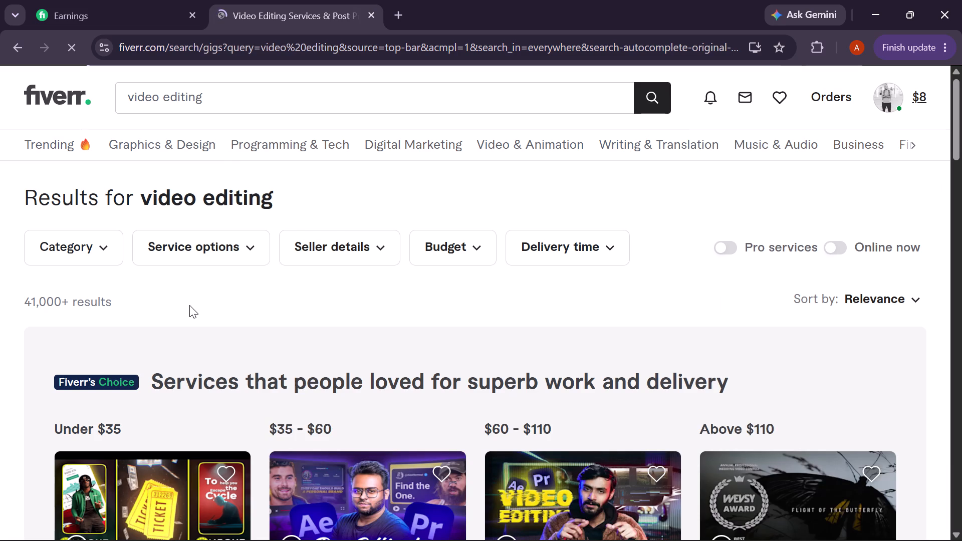
Open the Fiverr's Choice gig under $35 for Instagram reels, YouTube shorts and TikTok video editing.
scroll(189, 305, down, 2)
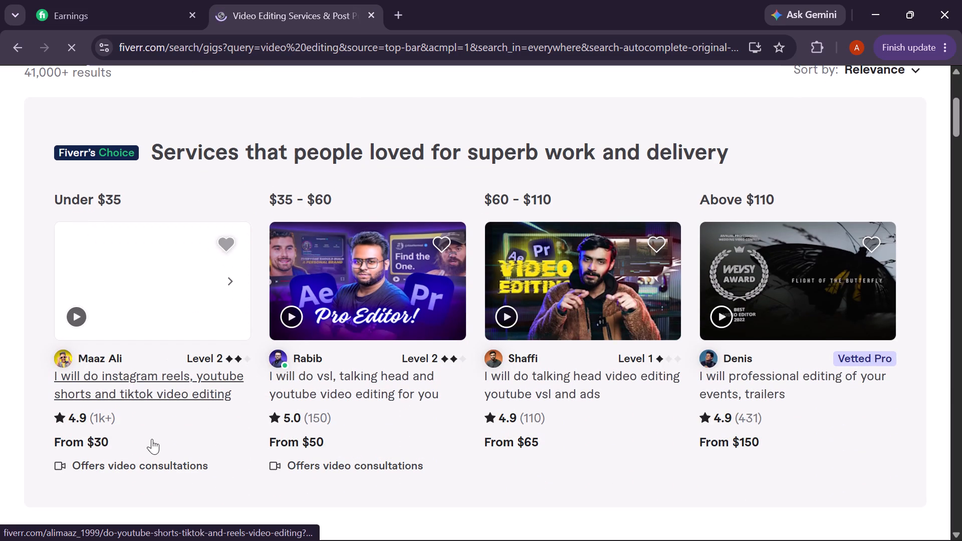
click(175, 384)
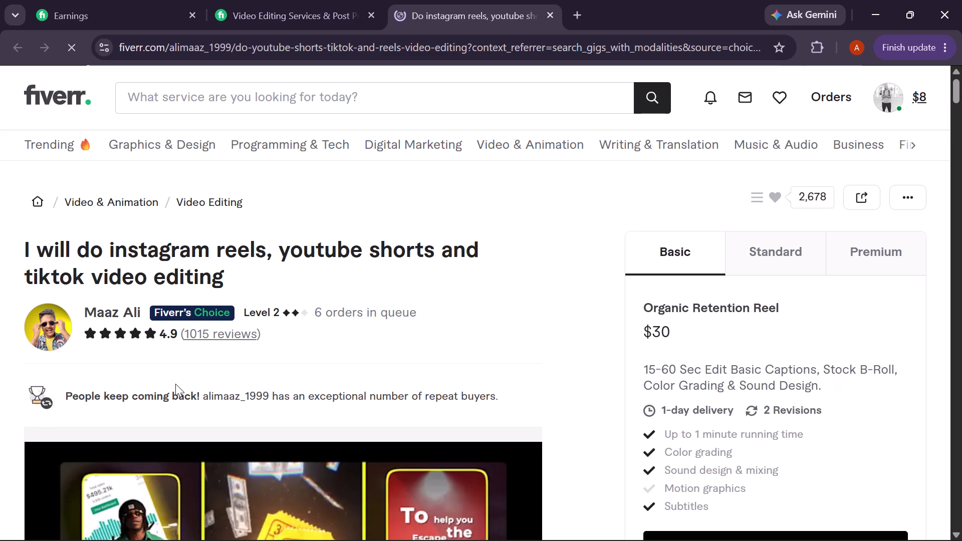
Examine the gig page's gallery, summary, seller description, portfolio and package comparison for reference.
scroll(171, 358, down, 5)
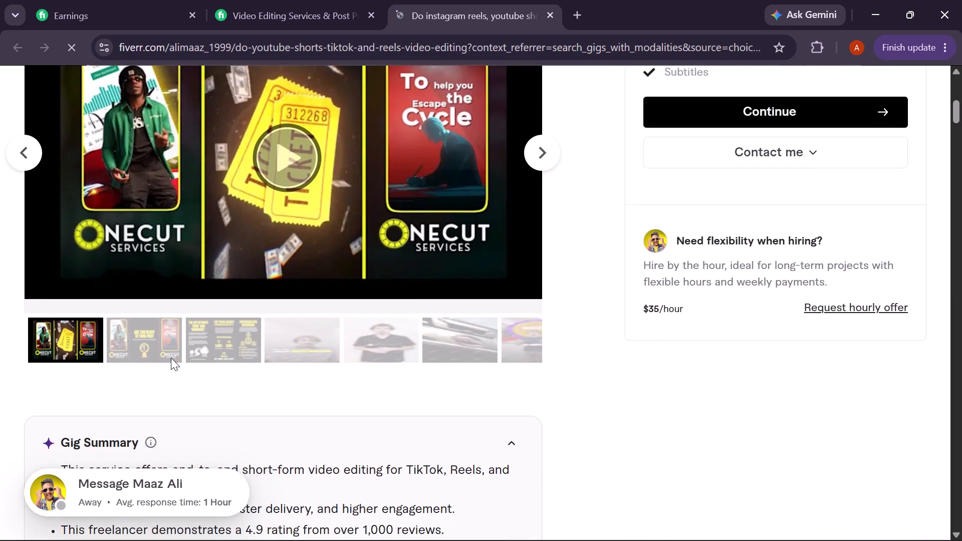
scroll(171, 358, down, 4)
scroll(171, 358, up, 1)
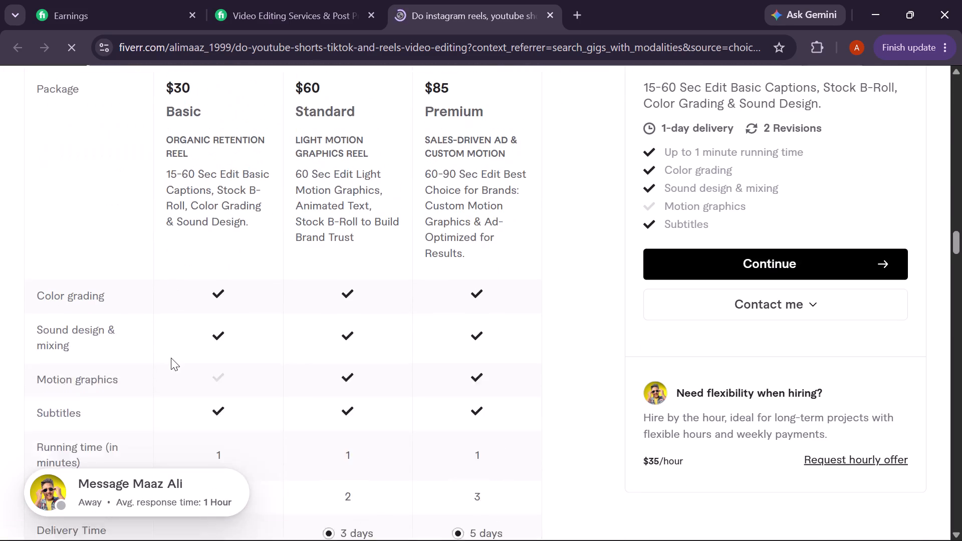
scroll(171, 358, up, 5)
scroll(171, 358, down, 1)
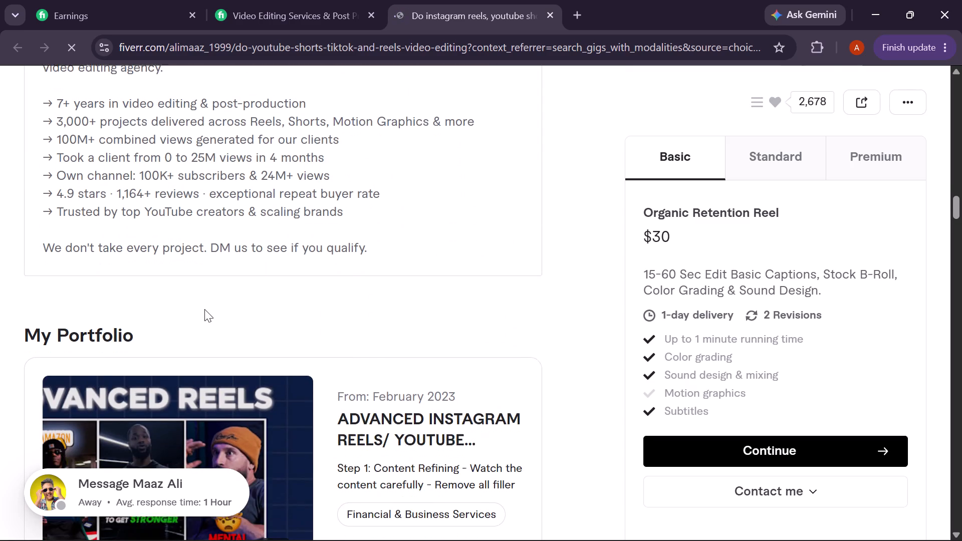
scroll(204, 309, down, 2)
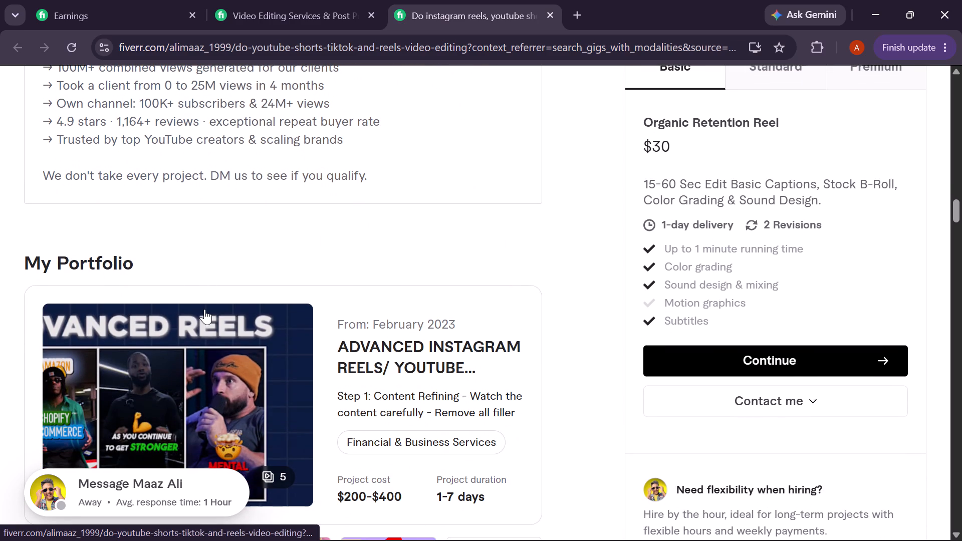
Review the Instagram reels and YouTube shorts editing gig, from its portfolio and seller profile back up through the description to the preview gallery.
scroll(204, 309, up, 1)
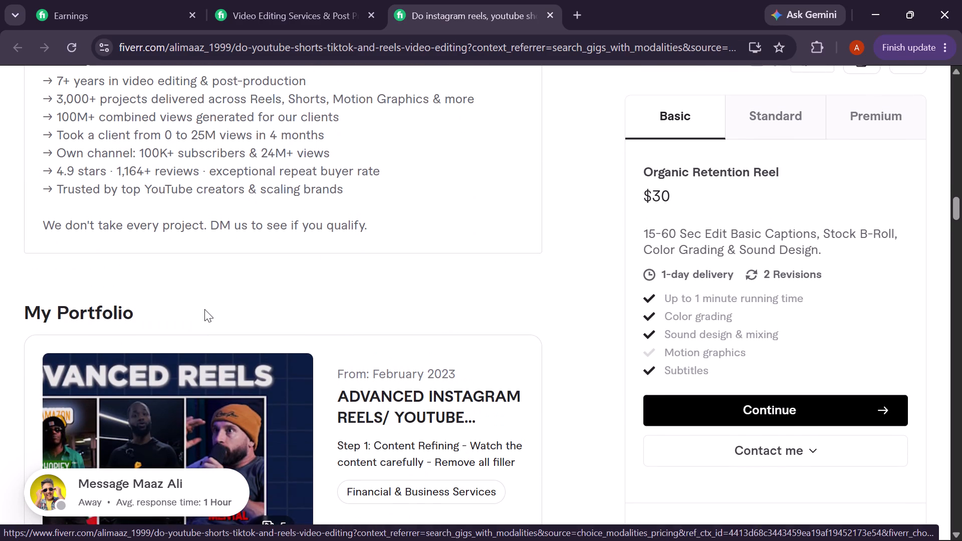
scroll(204, 309, up, 3)
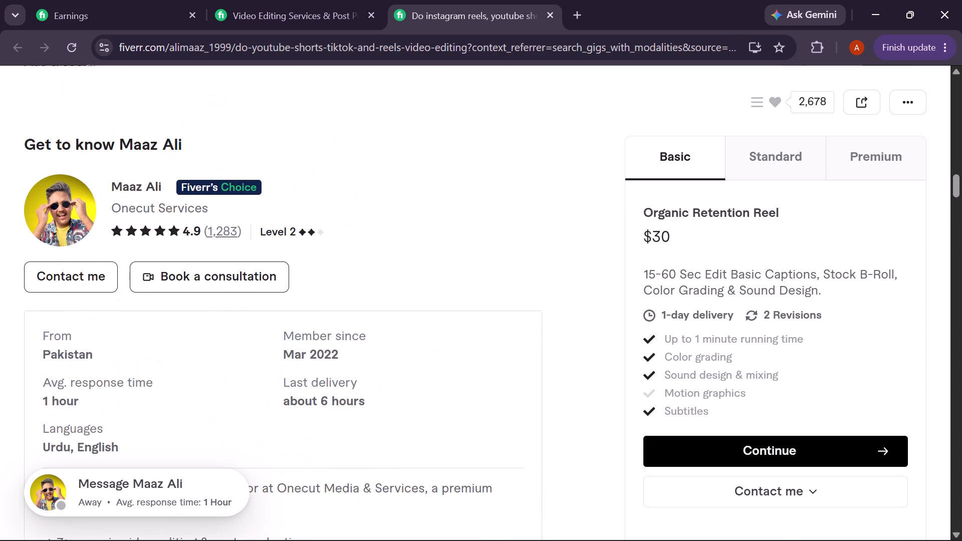
scroll(204, 309, up, 1)
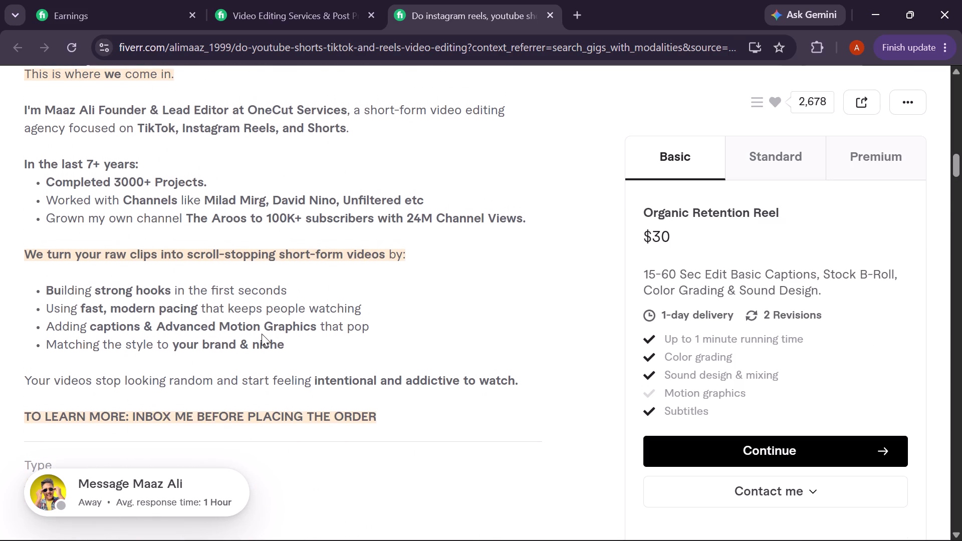
scroll(262, 334, up, 6)
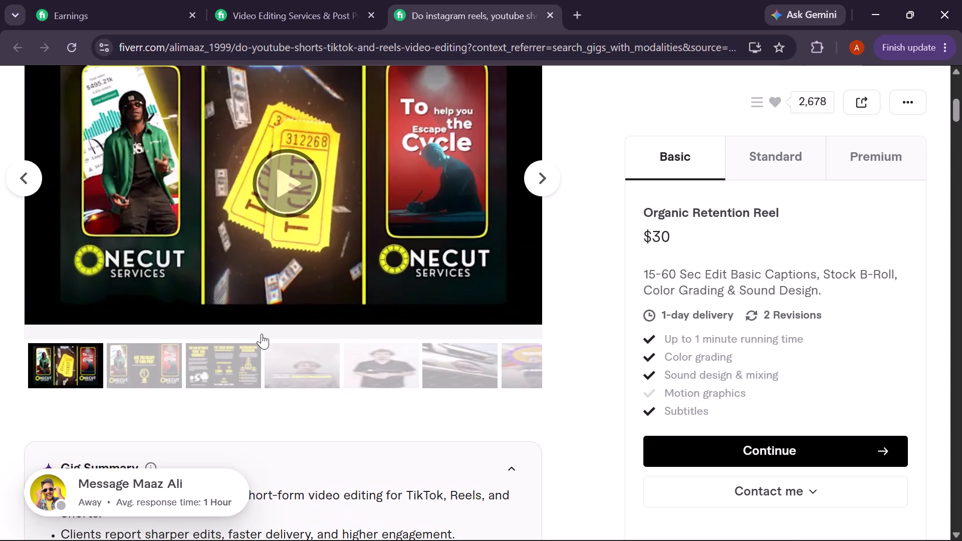
scroll(262, 334, up, 1)
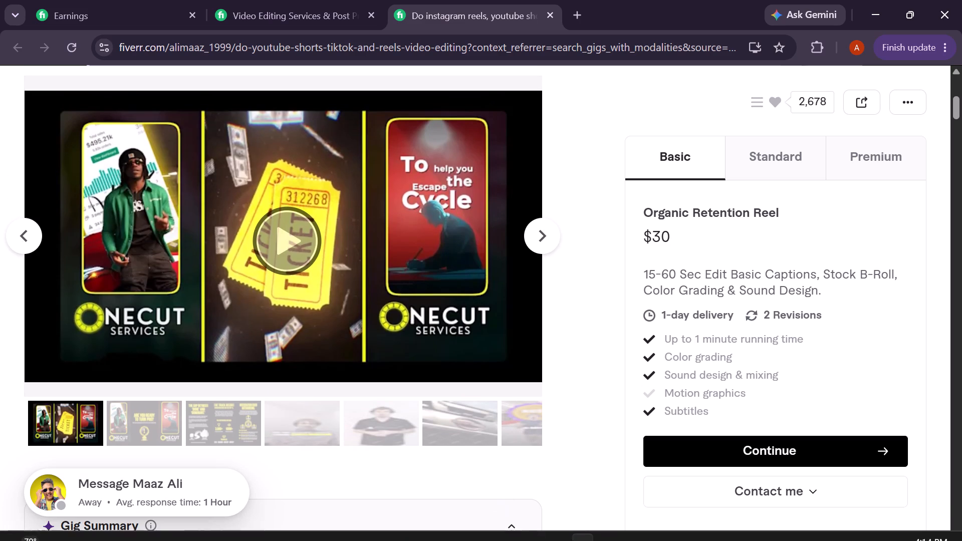
Switch back to the Canva thumbnail design and erase all the text of the large "Edit" headline.
click(558, 520)
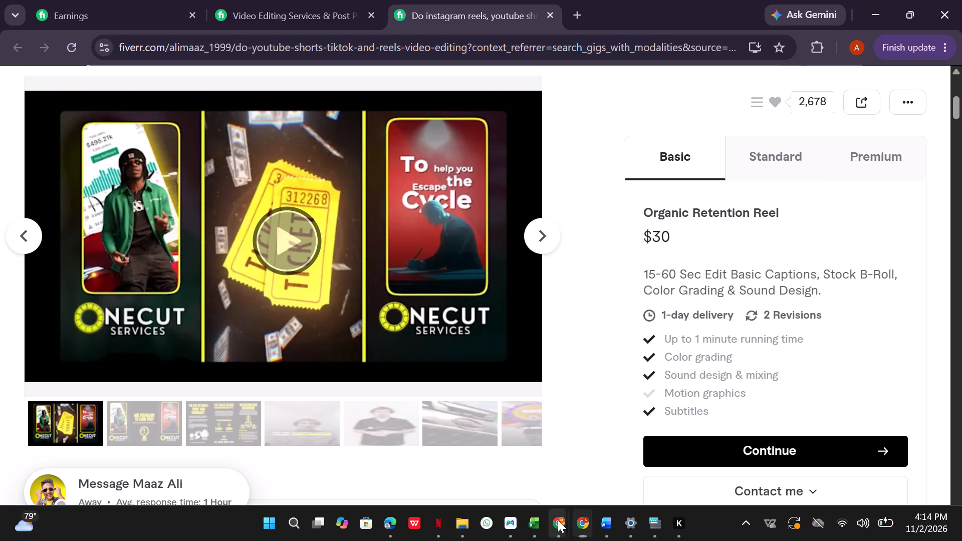
click(557, 435)
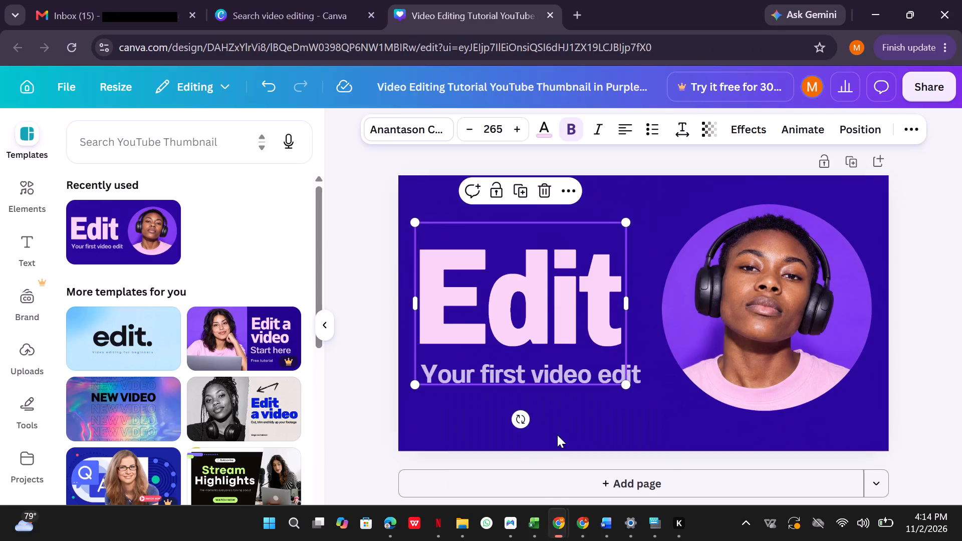
click(529, 309)
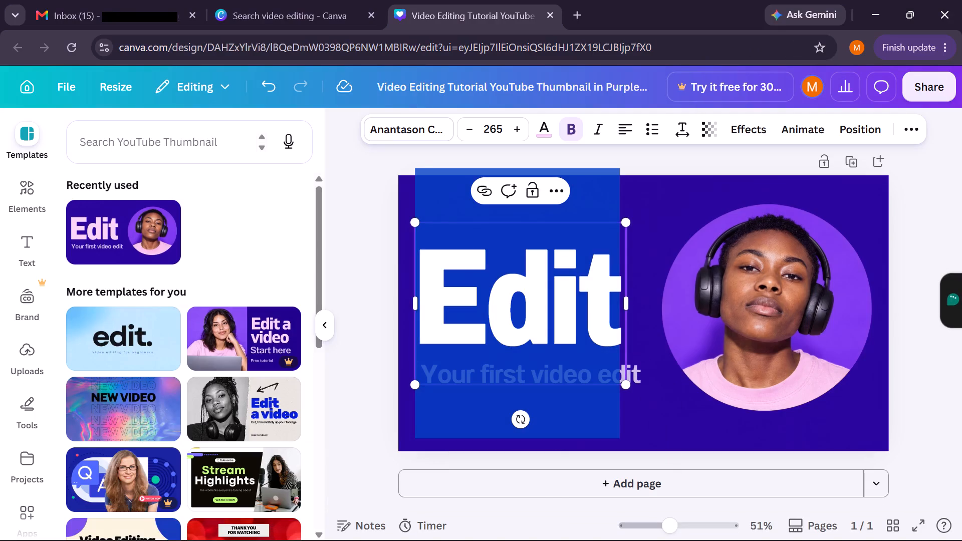
click(529, 309)
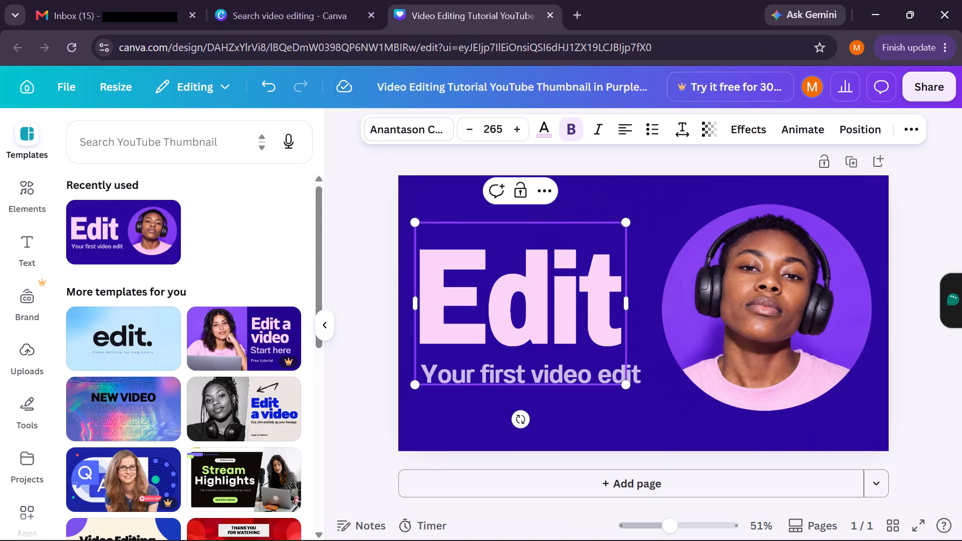
click(599, 375)
key(BackSpace)
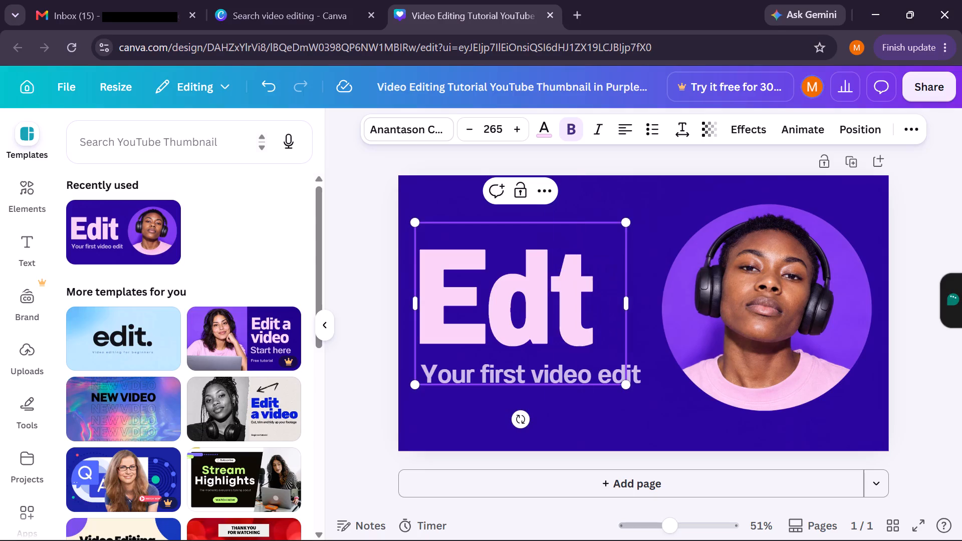
key(BackSpace)
key(BackSpace)
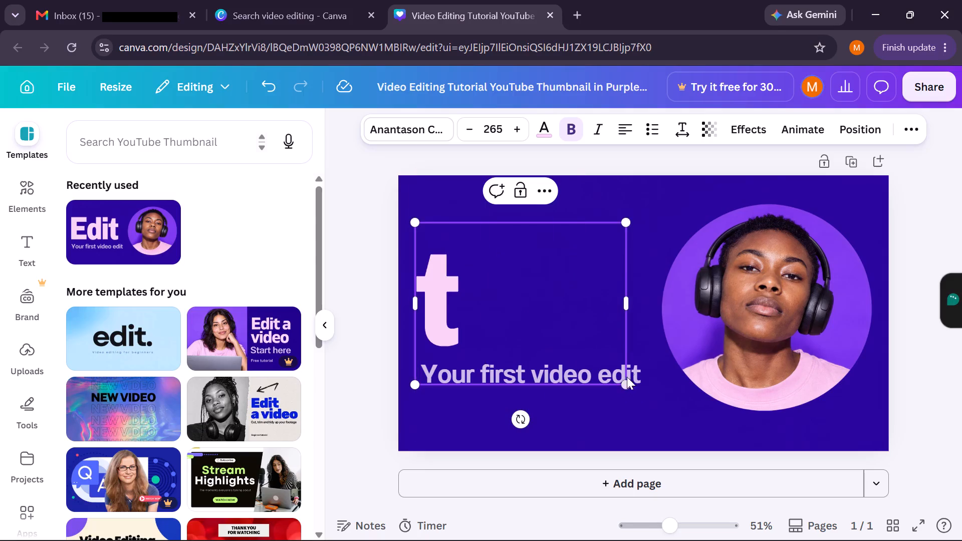
click(623, 371)
click(614, 373)
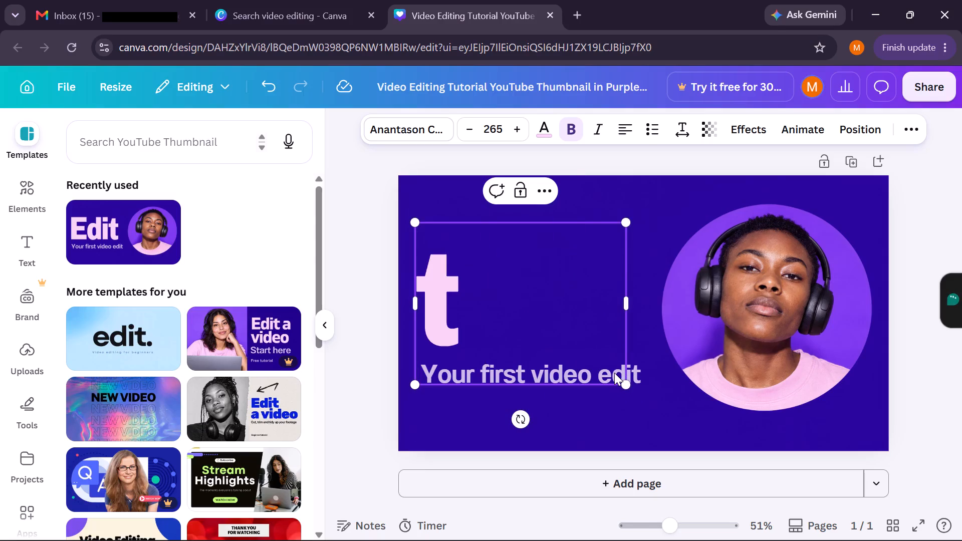
click(581, 371)
click(517, 318)
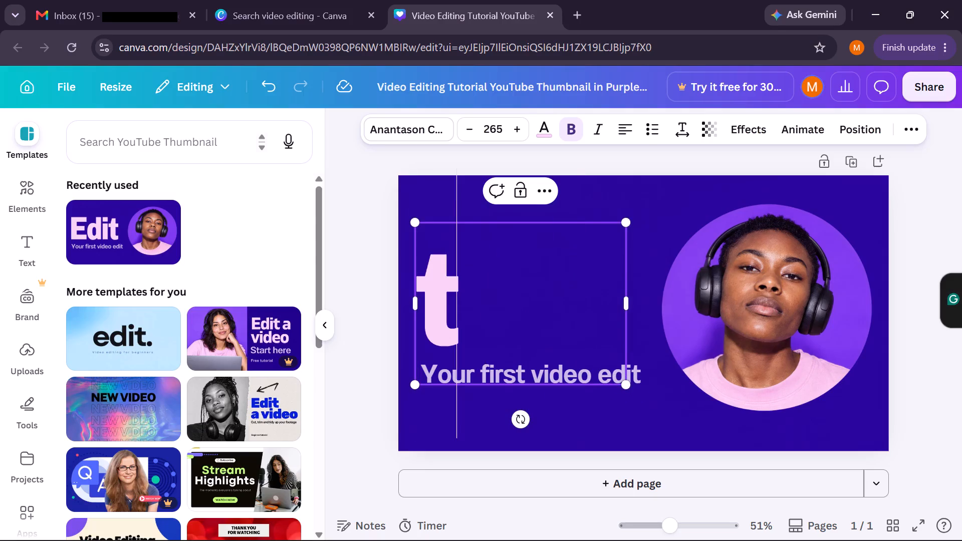
key(BackSpace)
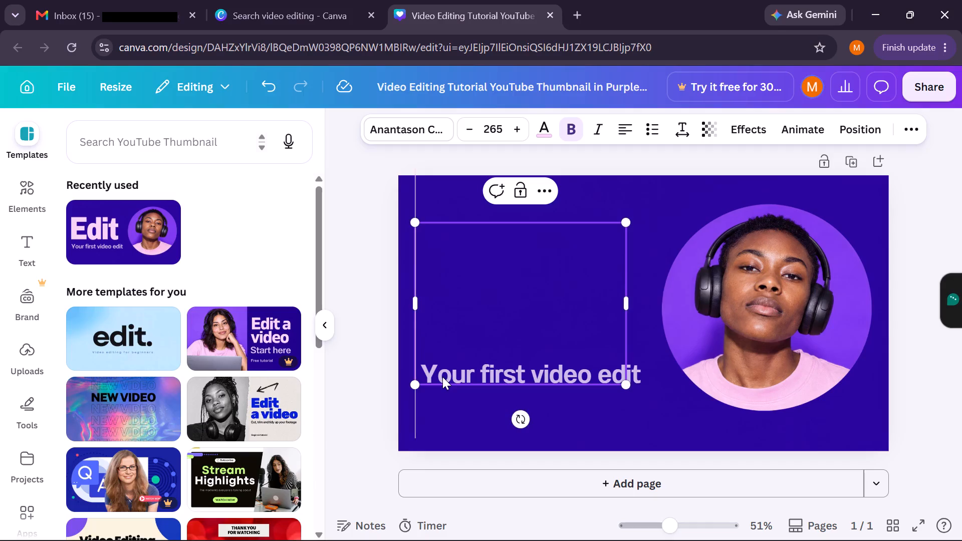
Select the "Your first video edit" subtitle and move it slightly up and to the left on the thumbnail.
click(421, 366)
drag(426, 365, 473, 378)
drag(473, 378, 601, 380)
scroll(479, 378, right, 1)
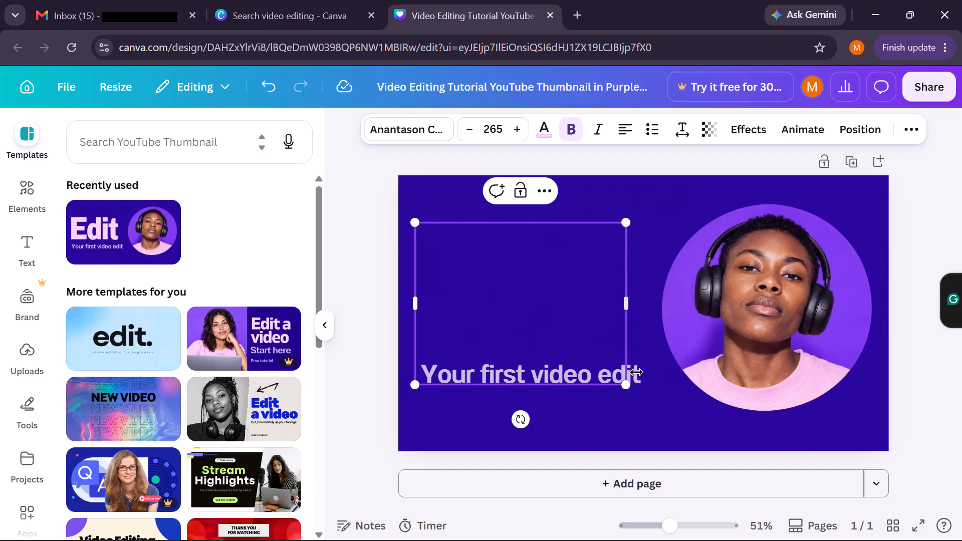
click(636, 372)
click(639, 376)
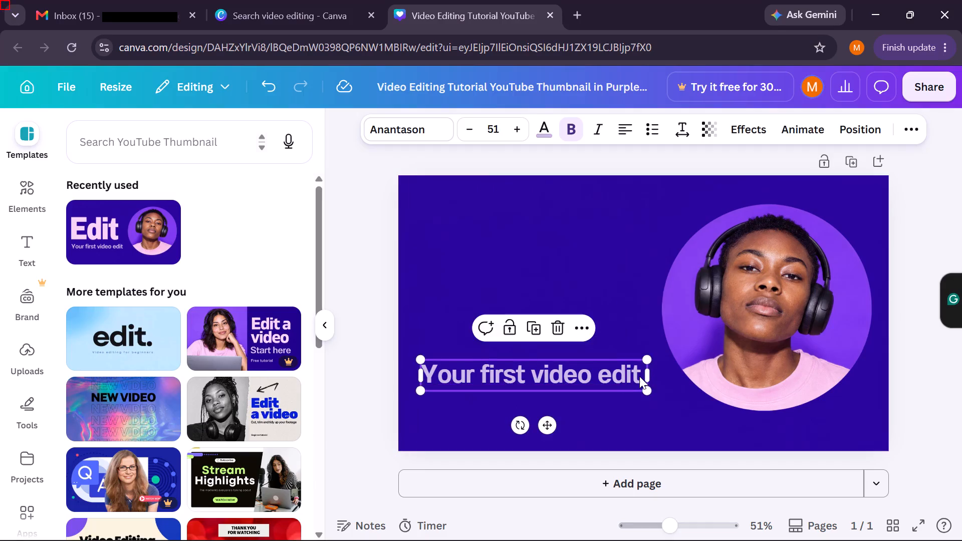
drag(641, 378, 626, 359)
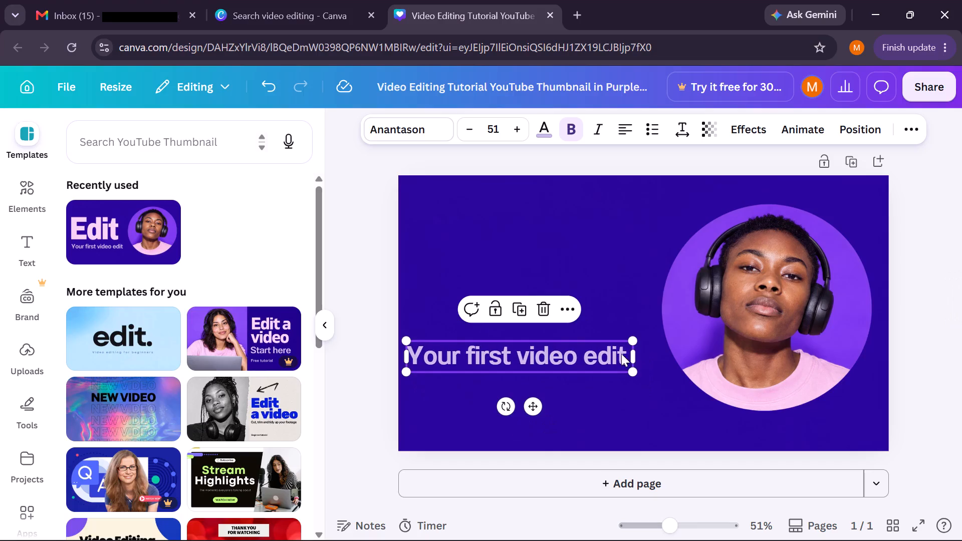
Replace the subtitle text "Your first video edit" with "VIDEO EDITING".
click(623, 350)
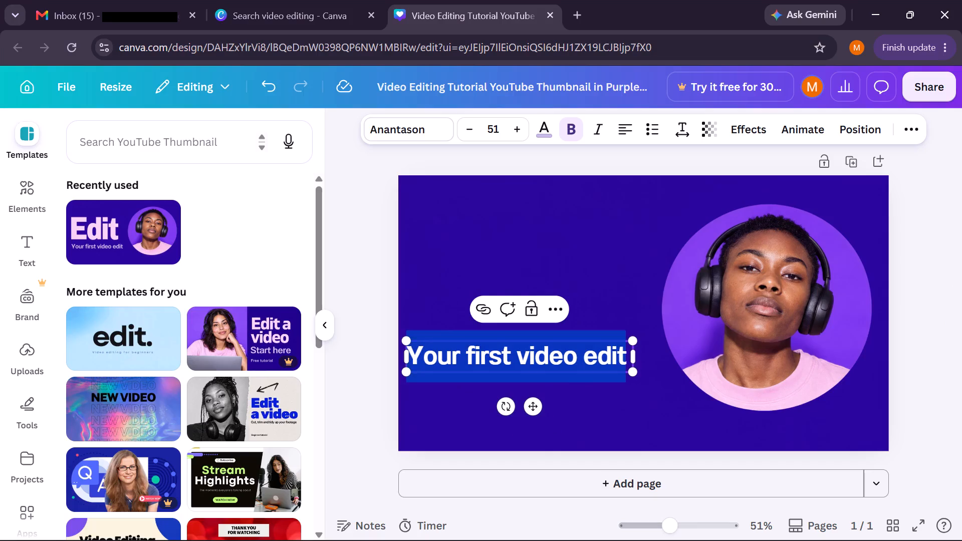
click(623, 360)
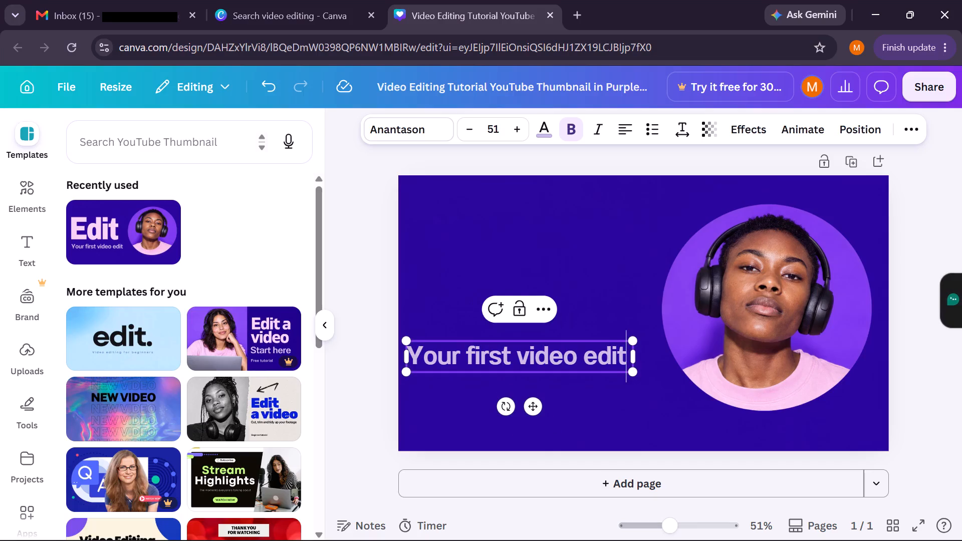
key(BackSpace)
key(BackSpace)
key(BackSpace)
key(BackSpace)
key(BackSpace)
key(BackSpace)
key(BackSpace)
key(BackSpace)
key(BackSpace)
key(BackSpace)
key(BackSpace)
key(BackSpace)
key(BackSpace)
key(BackSpace)
key(BackSpace)
key(BackSpace)
key(BackSpace)
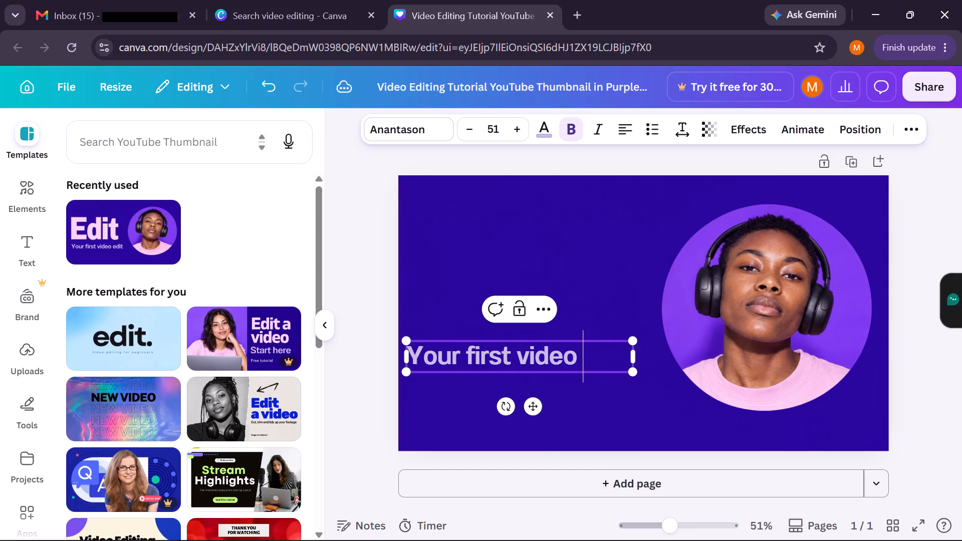
key(BackSpace)
key(BackSpace)
key(BackSpace)
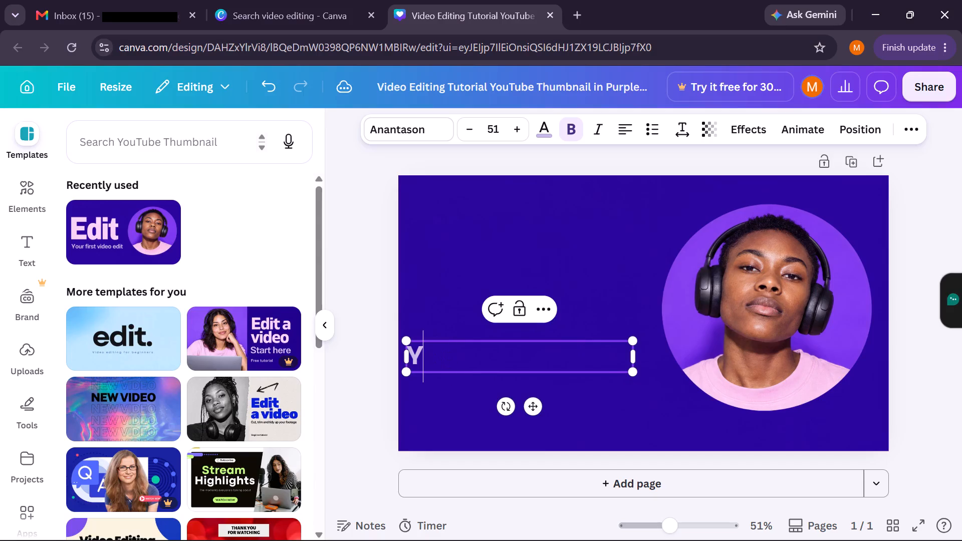
key(BackSpace)
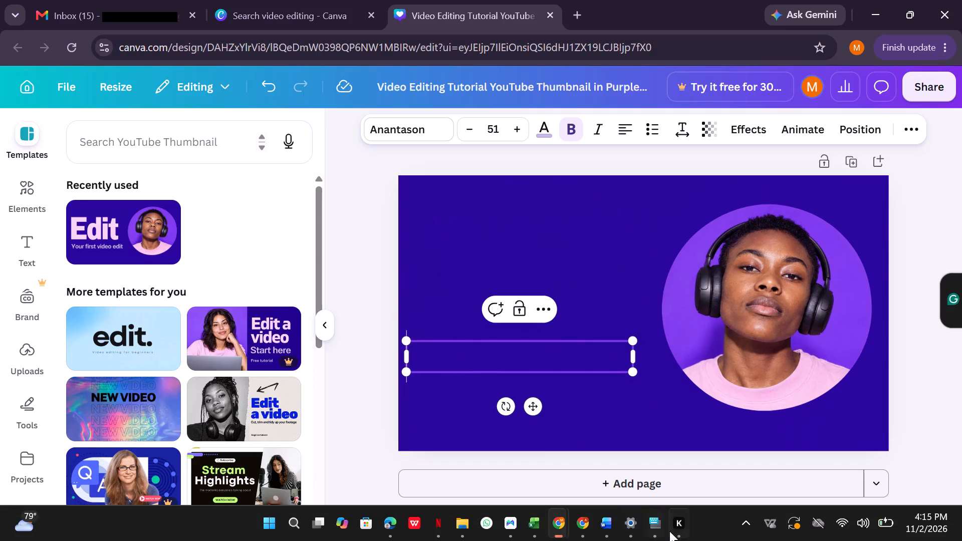
click(486, 365)
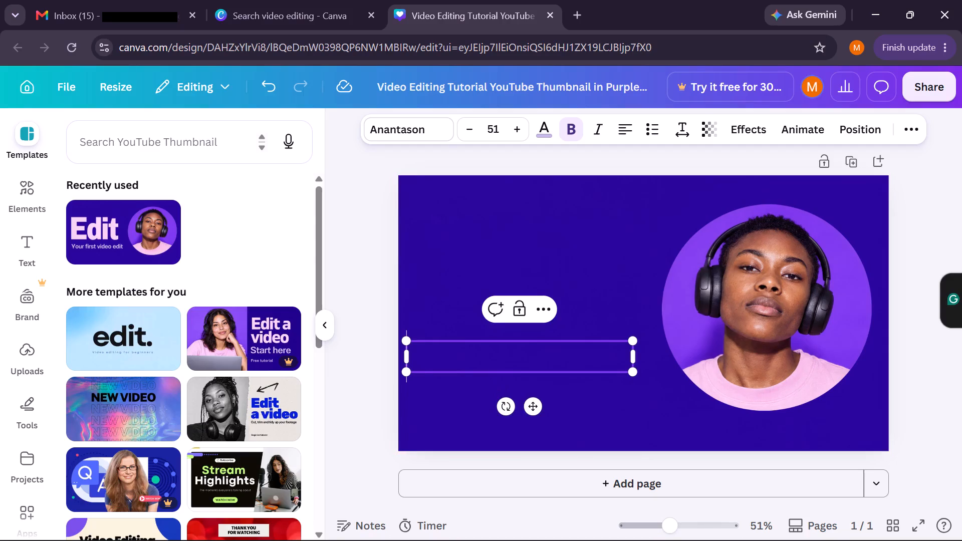
text(VIDE)
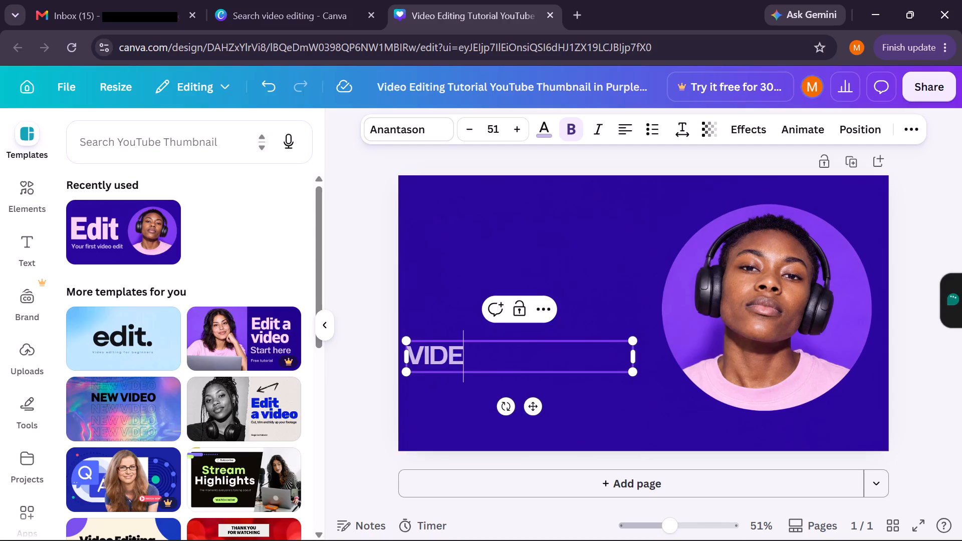
key(o)
key(space)
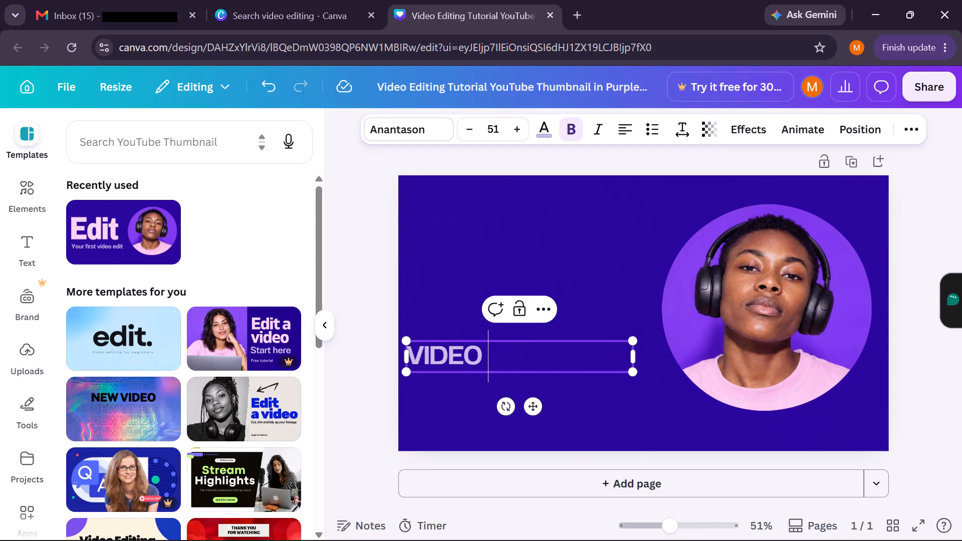
text(EDI)
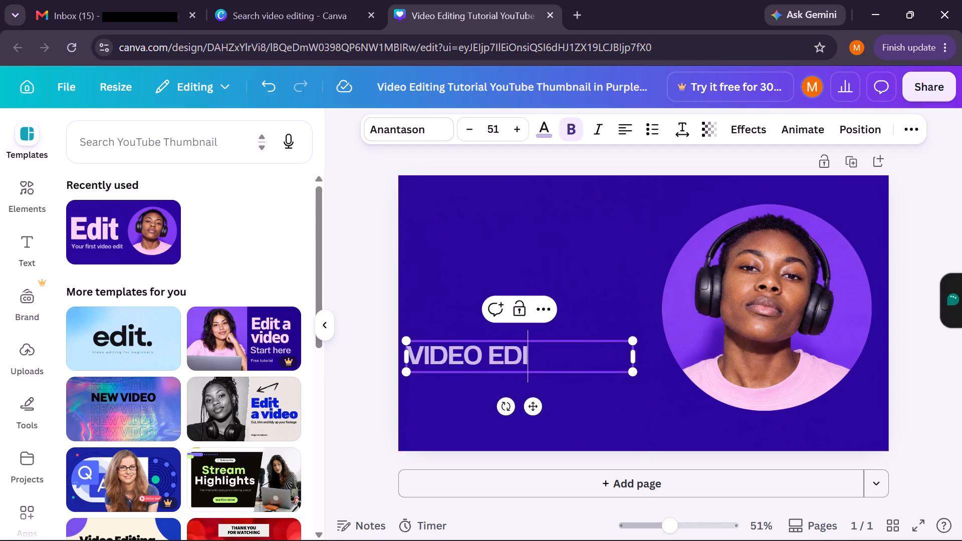
text(TING)
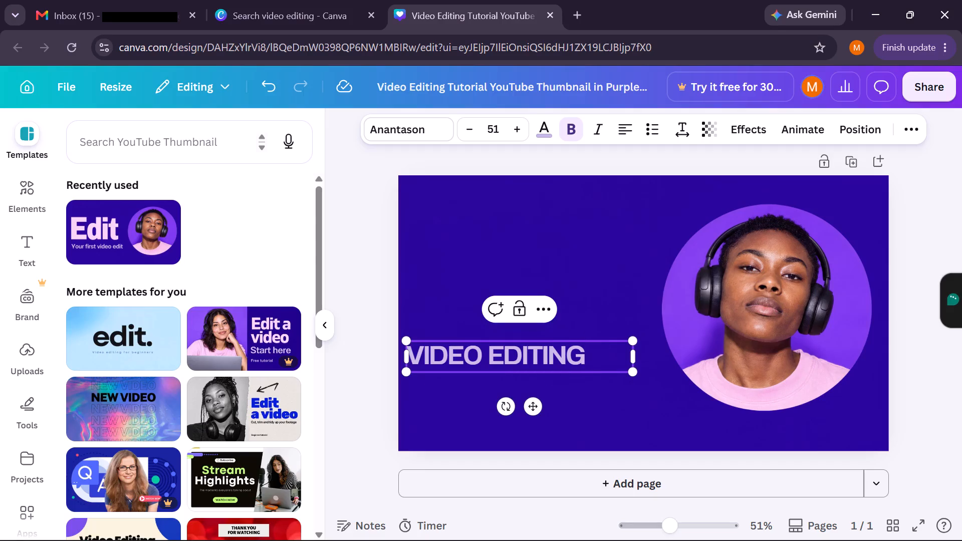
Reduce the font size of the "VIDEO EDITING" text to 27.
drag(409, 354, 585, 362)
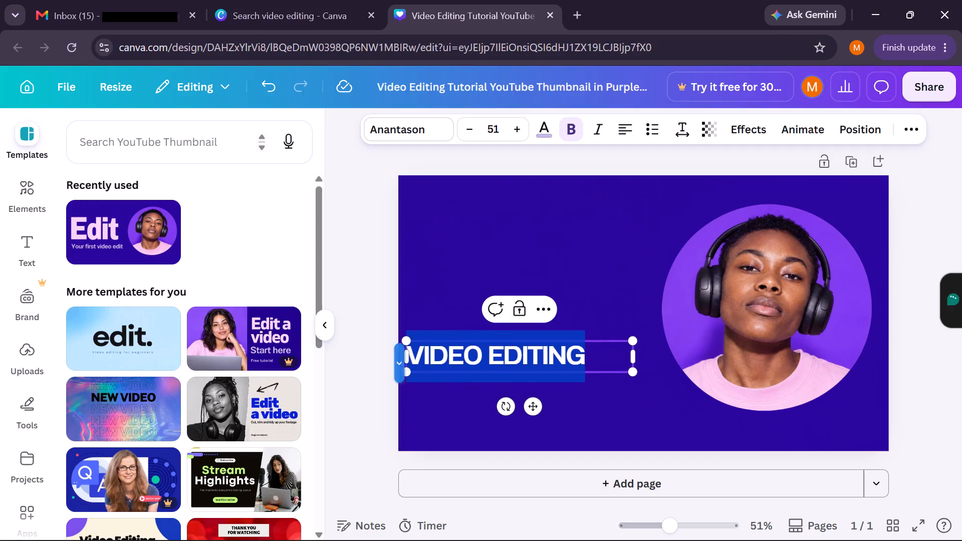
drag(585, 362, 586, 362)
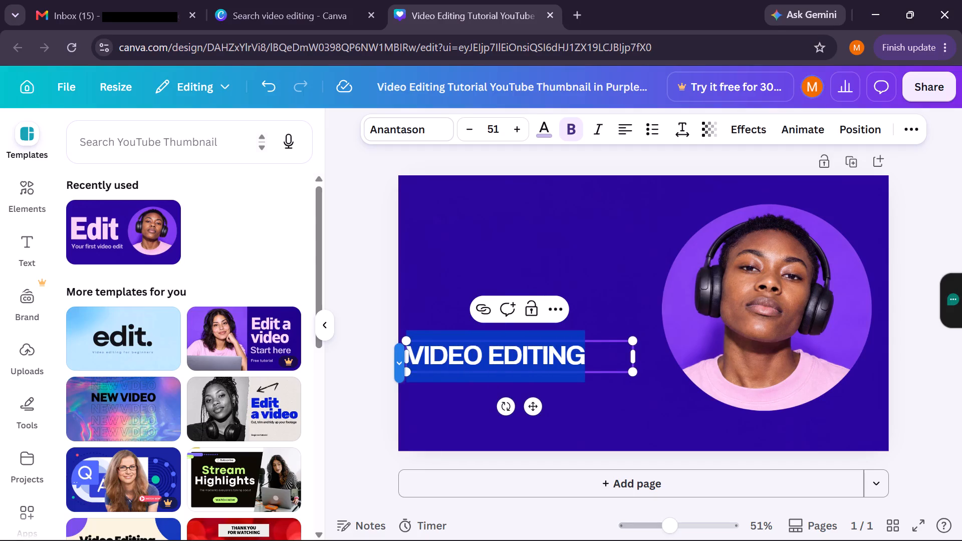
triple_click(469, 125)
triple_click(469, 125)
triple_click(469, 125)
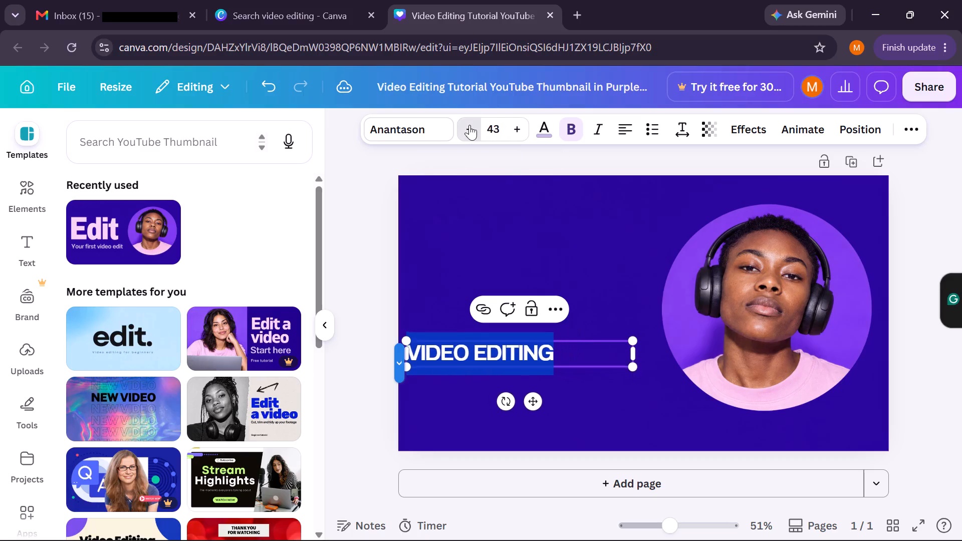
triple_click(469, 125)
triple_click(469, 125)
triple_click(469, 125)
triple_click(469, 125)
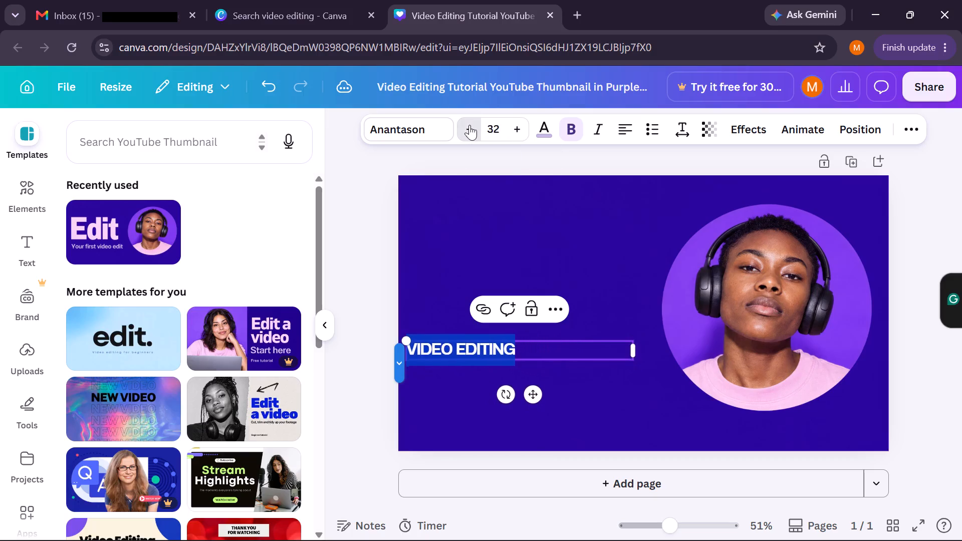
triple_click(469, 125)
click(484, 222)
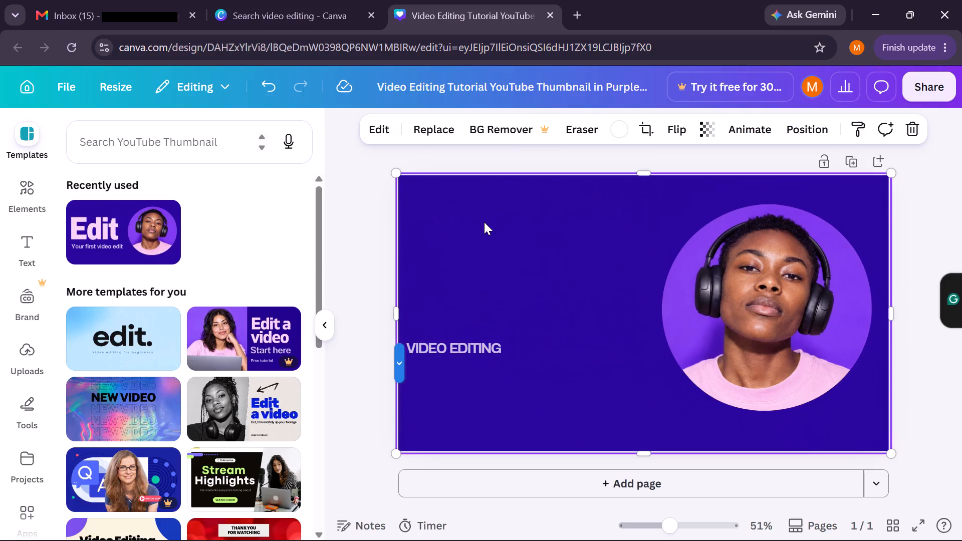
Move the "VIDEO EDITING" text up to the thumbnail's upper-left area, level with the top of the circular photo.
drag(480, 342, 504, 230)
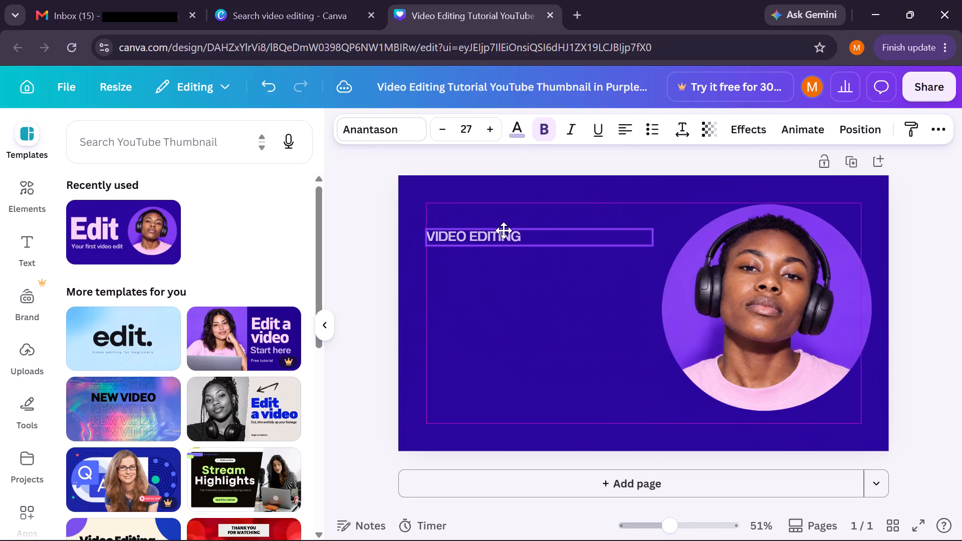
drag(504, 230, 498, 214)
Set the font size of the whole "VIDEO EDITING" text to 33.
click(533, 223)
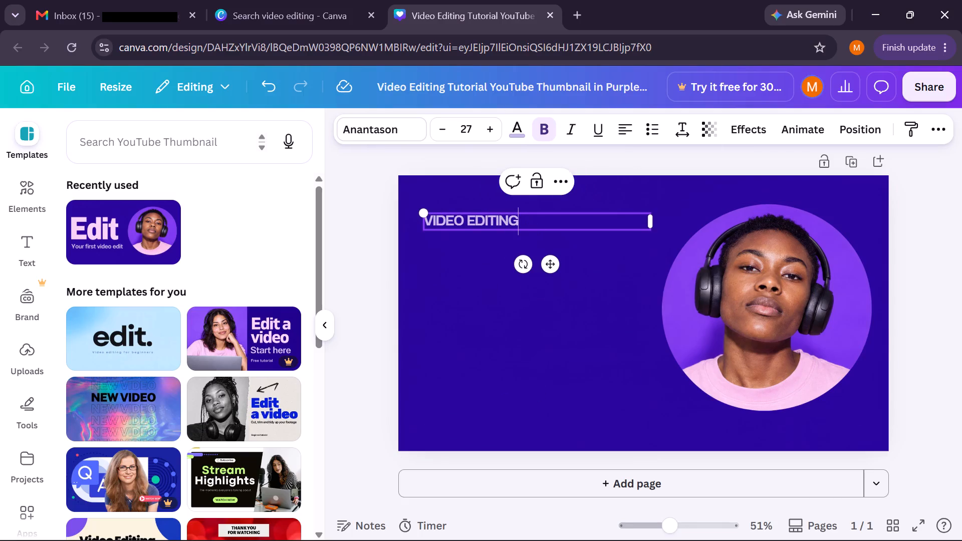
drag(525, 221, 423, 217)
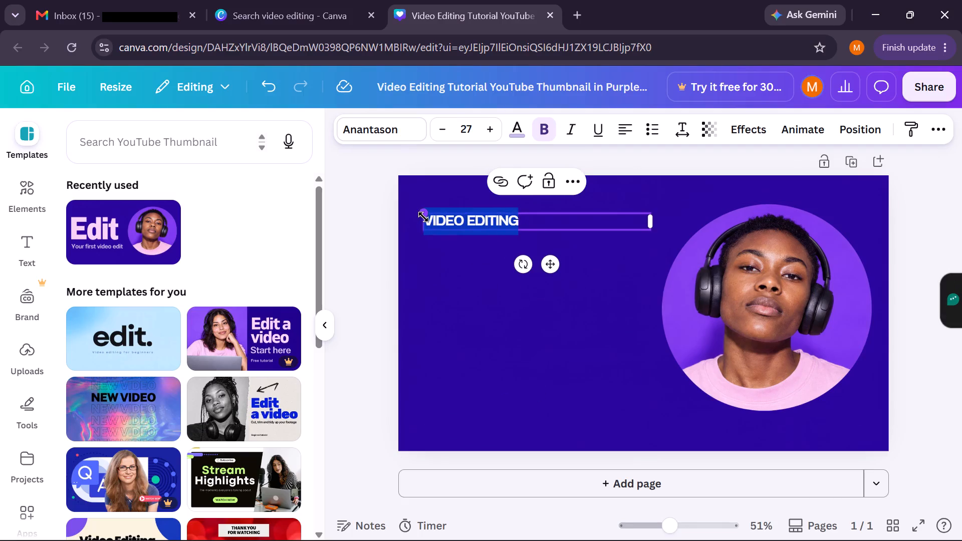
triple_click(492, 126)
double_click(492, 126)
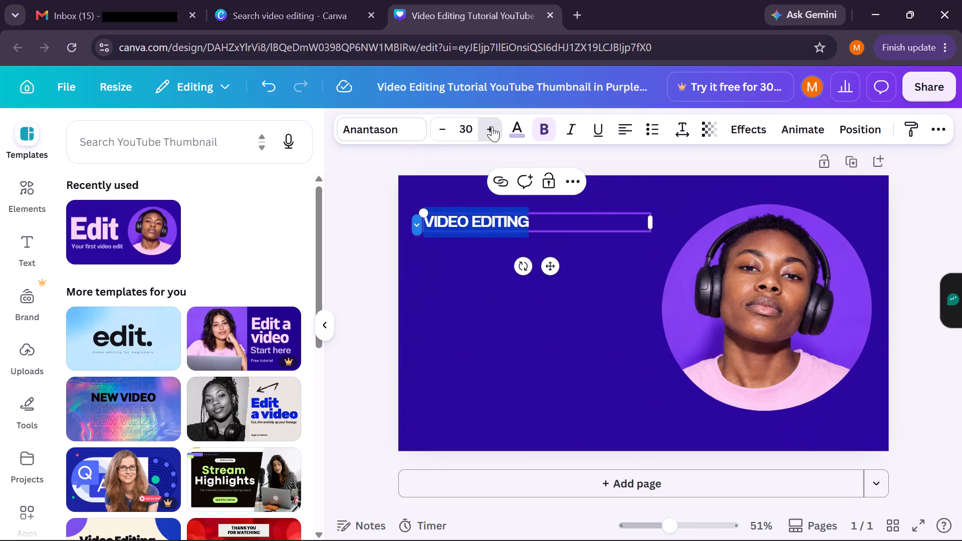
click(492, 126)
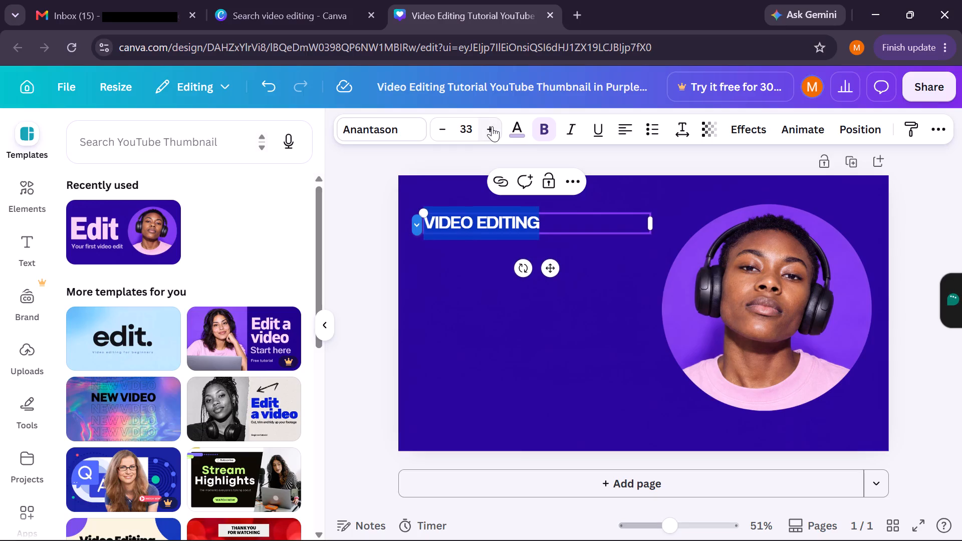
Add the word "SERVICES" to the end of the headline so it reads "VIDEO EDITING SERVICES".
click(543, 221)
key(space)
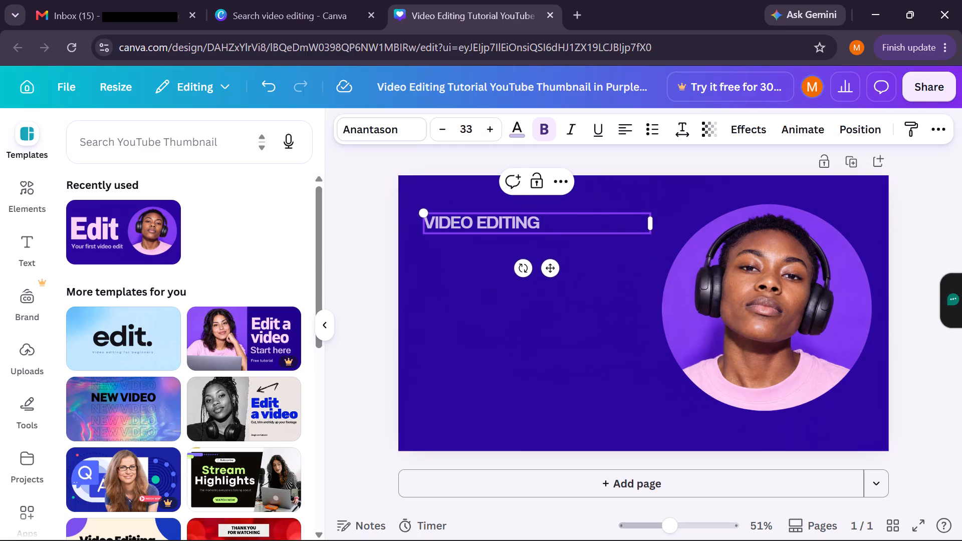
key(s)
text(ERV)
key(i)
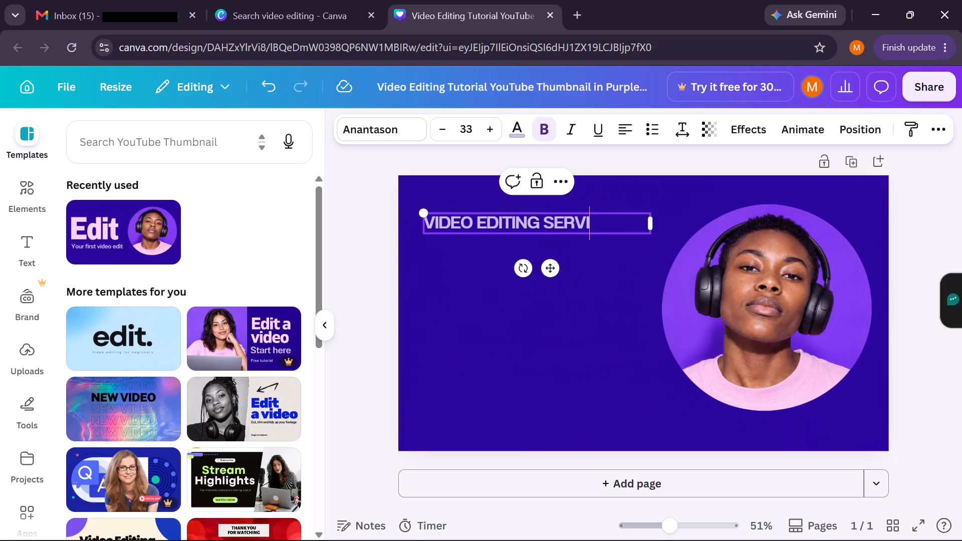
text(CE)
key(s)
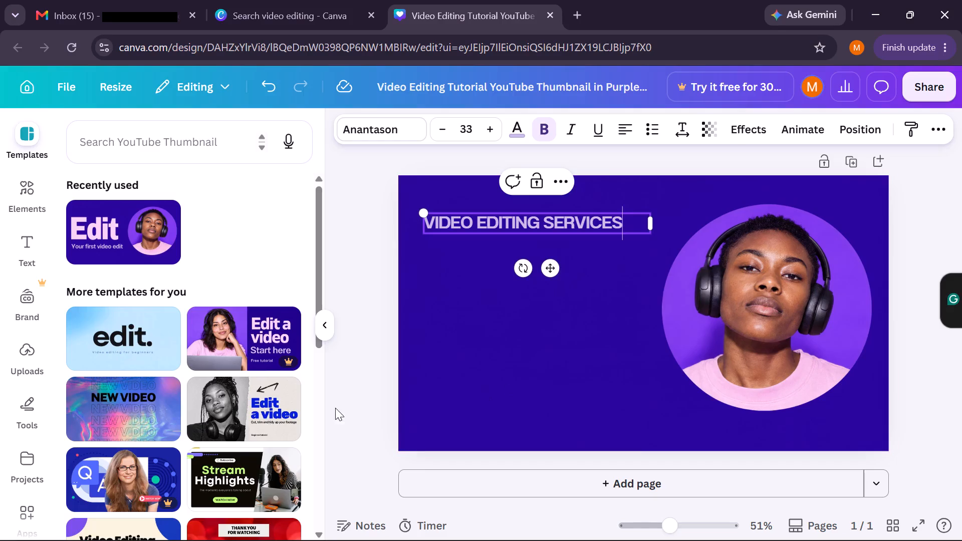
Look through the available editor tools, the app collections and your own apps for something to customize the thumbnail.
scroll(22, 500, down, 4)
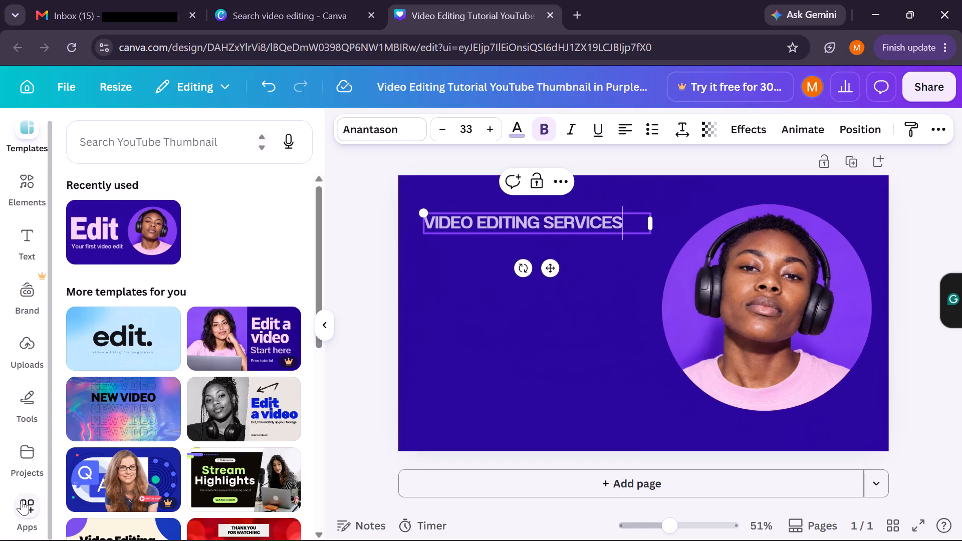
scroll(22, 500, down, 1)
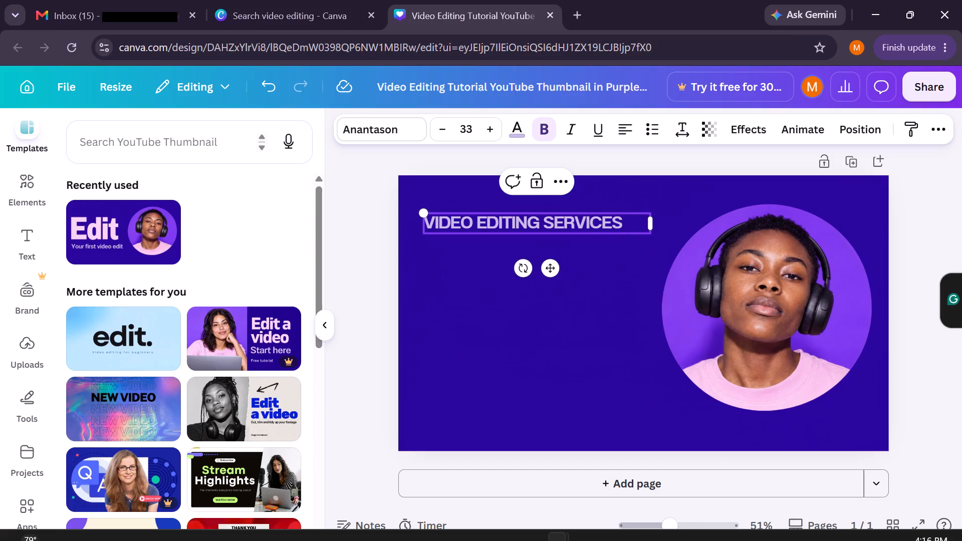
click(30, 500)
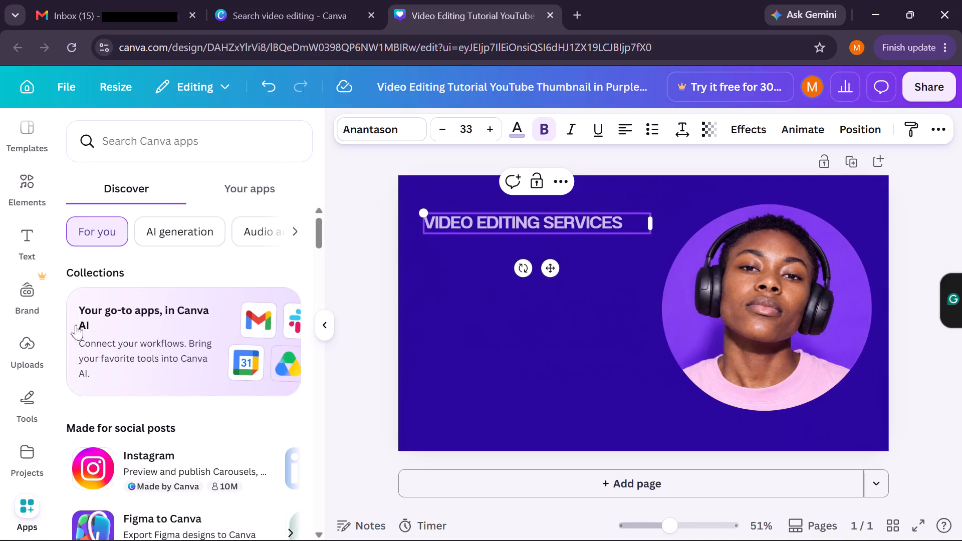
scroll(33, 319, up, 2)
scroll(33, 319, down, 2)
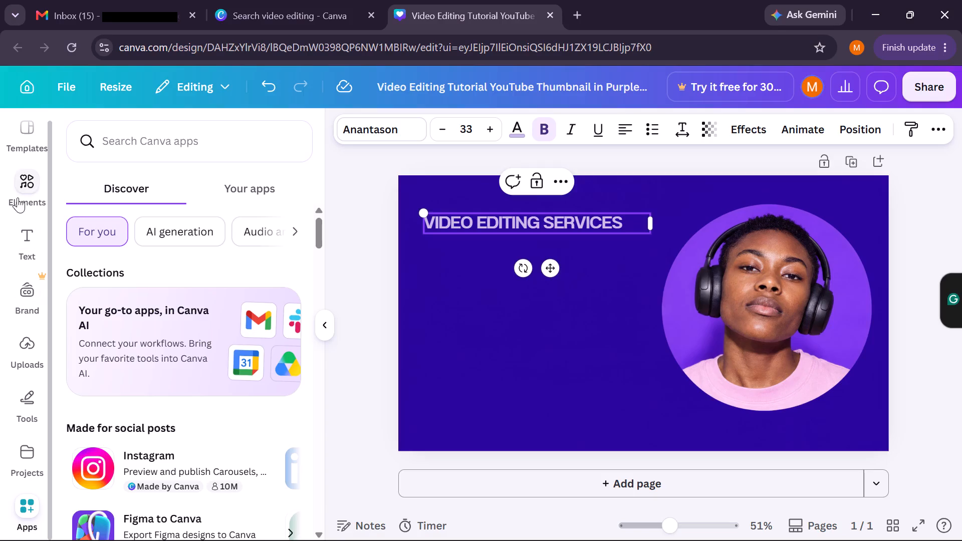
scroll(28, 312, down, 1)
click(243, 182)
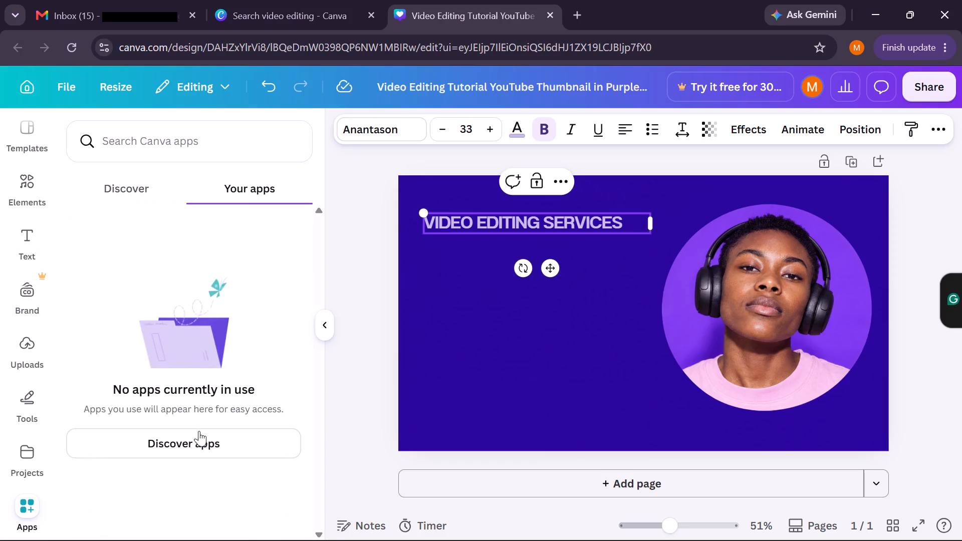
Find the Background app among the discoverable apps and change the thumbnail's background to solid coral red.
click(199, 440)
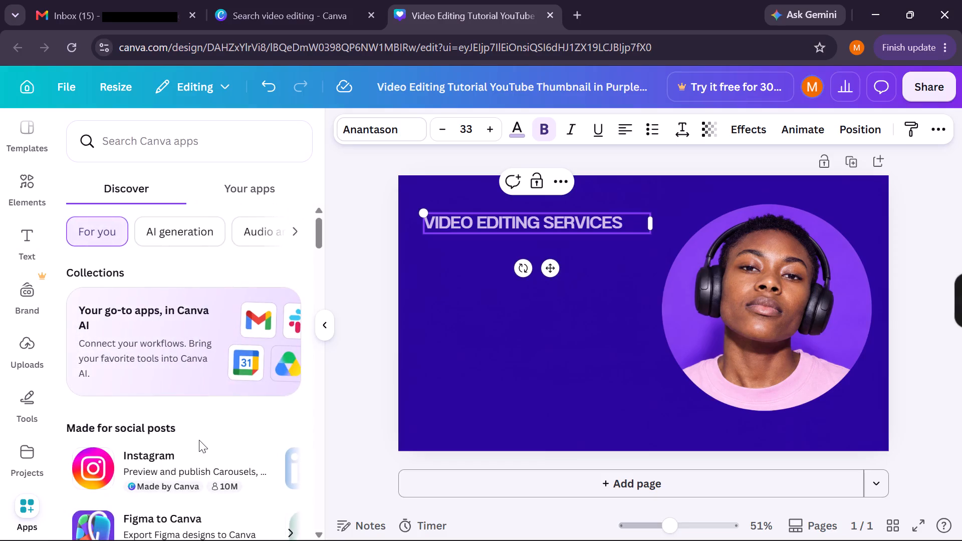
scroll(199, 440, down, 5)
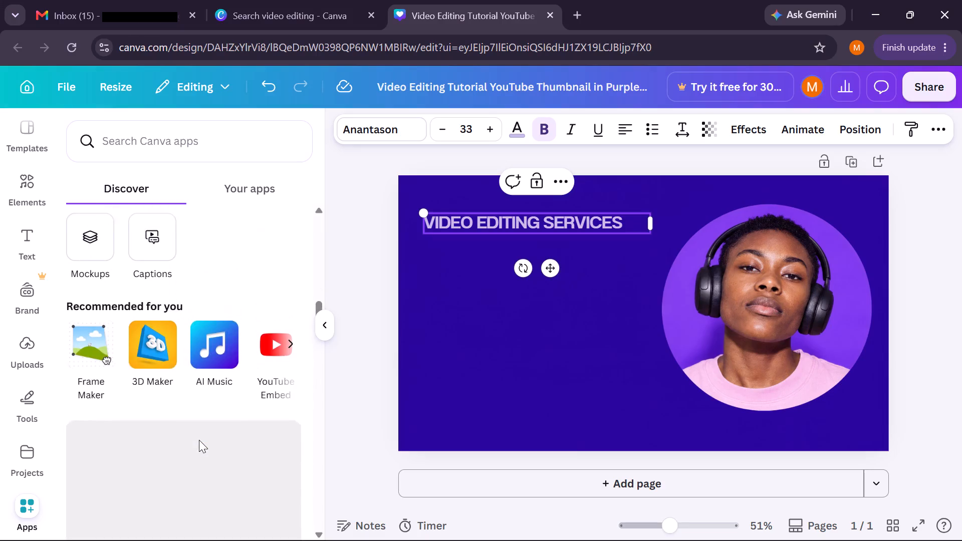
scroll(199, 440, up, 1)
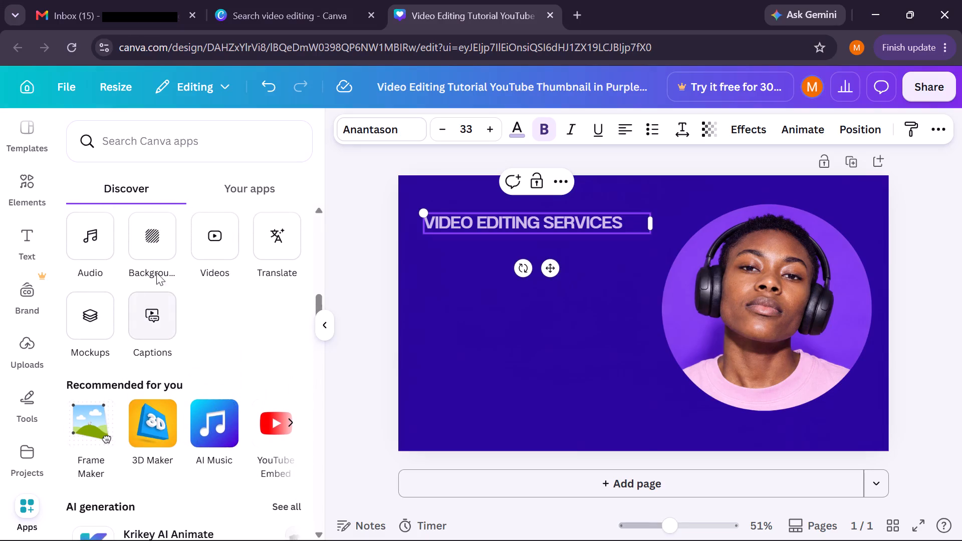
click(153, 228)
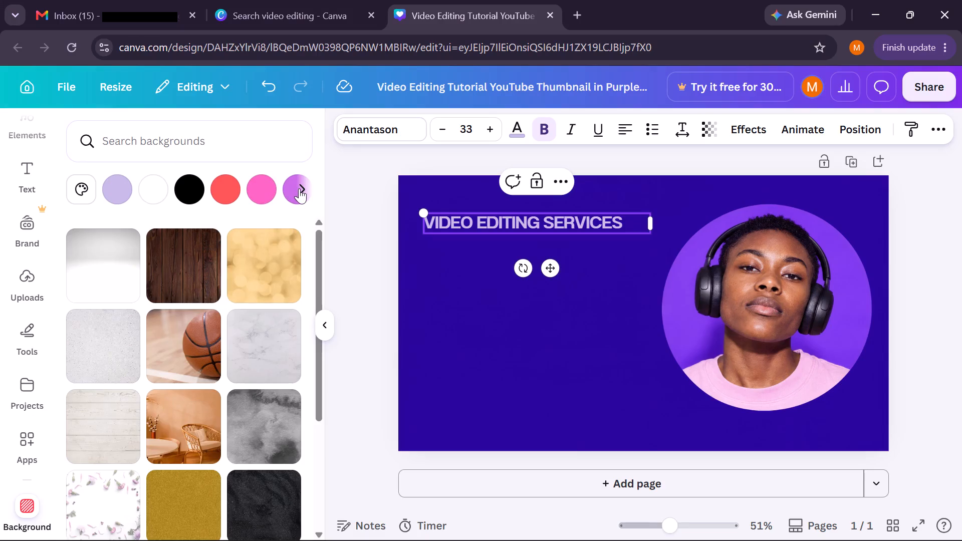
click(299, 188)
click(299, 188)
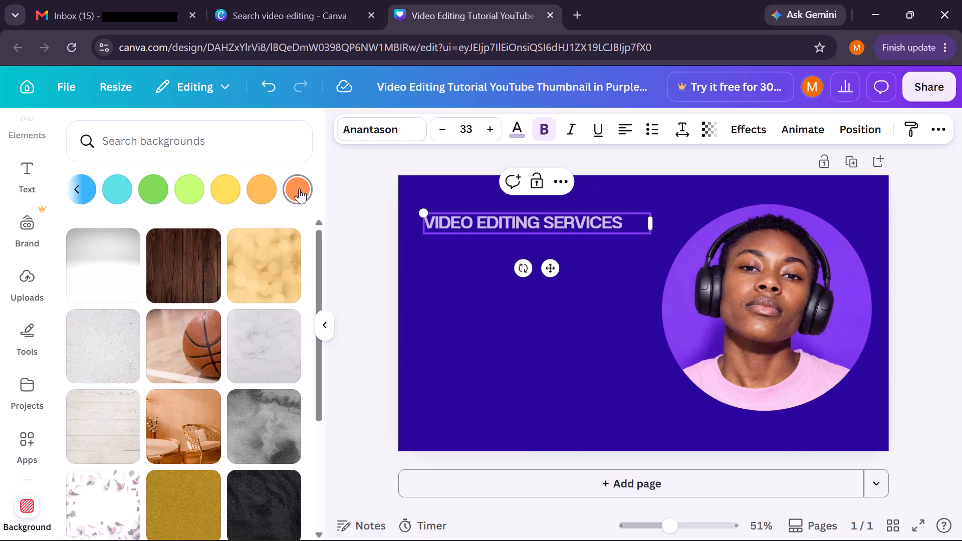
click(73, 183)
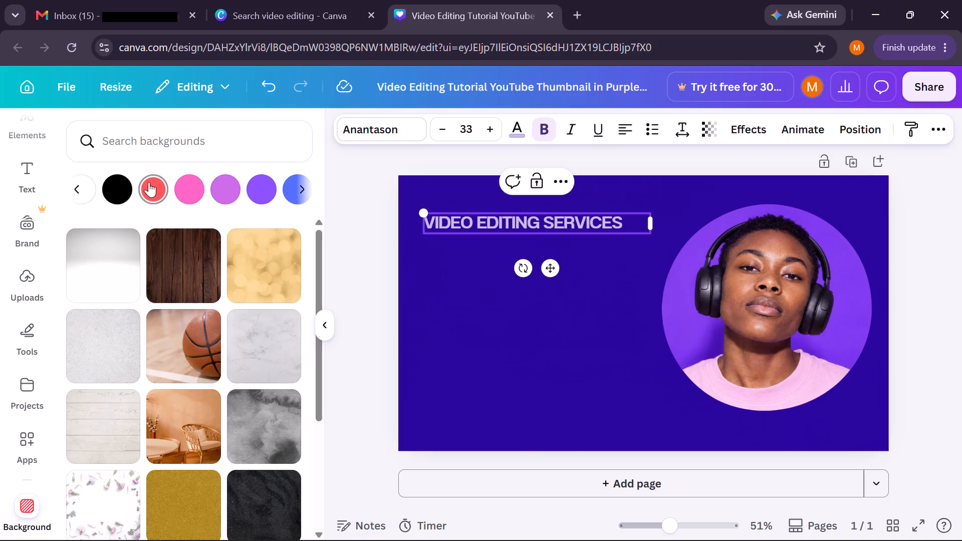
click(149, 182)
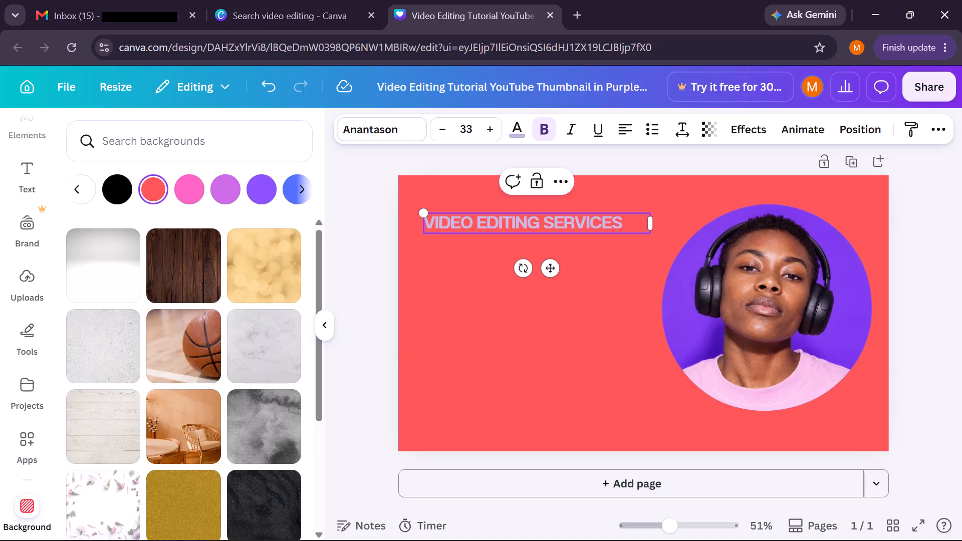
Turn bold off and back on for the entire "VIDEO EDITING SERVICES" headline.
drag(424, 220, 613, 220)
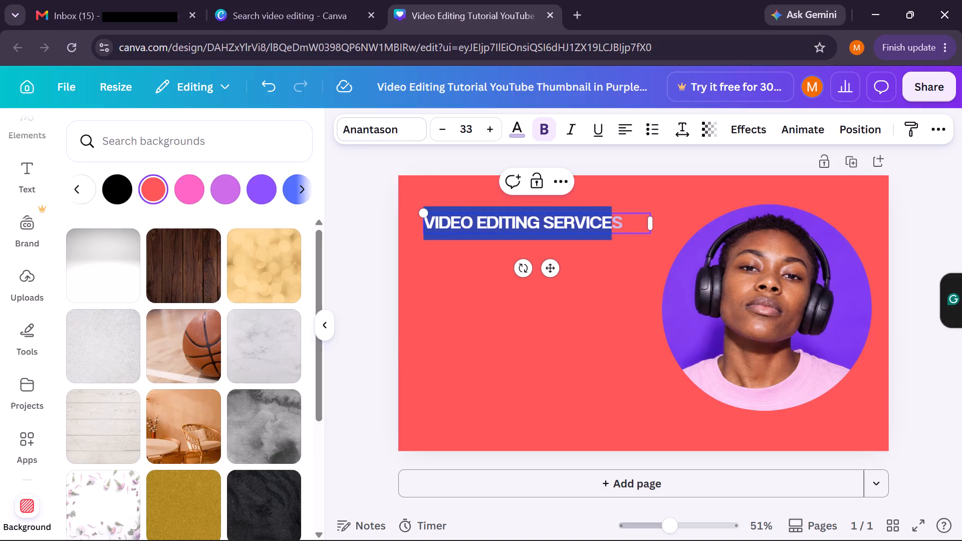
drag(613, 220, 628, 220)
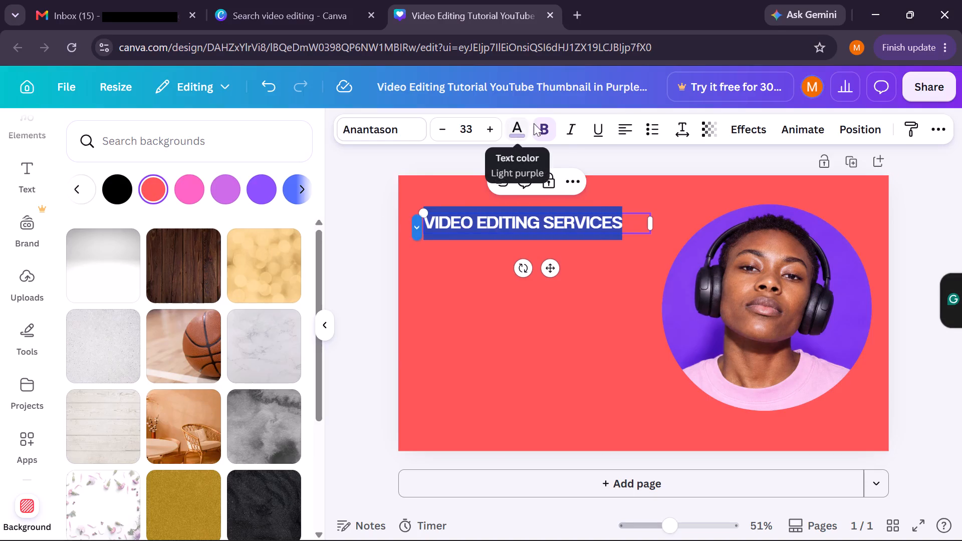
click(547, 126)
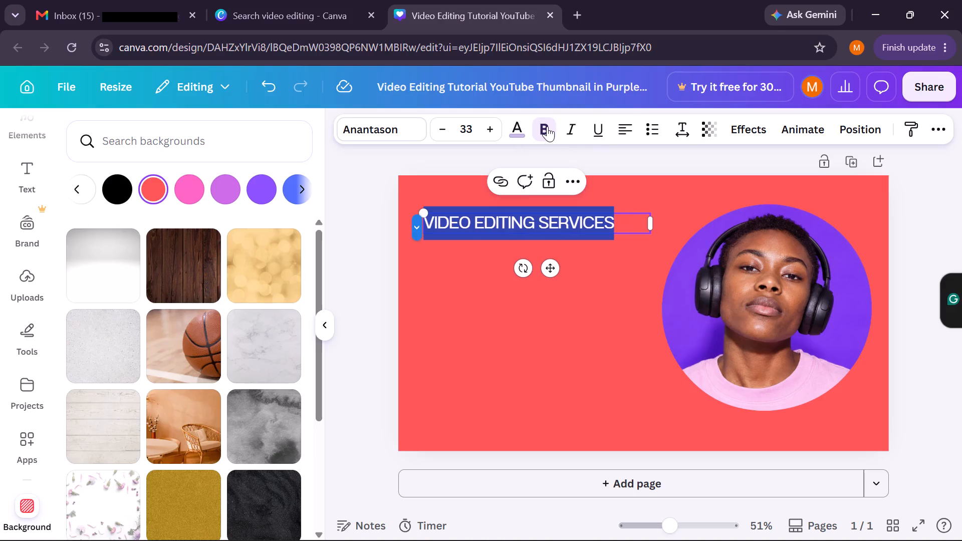
click(547, 126)
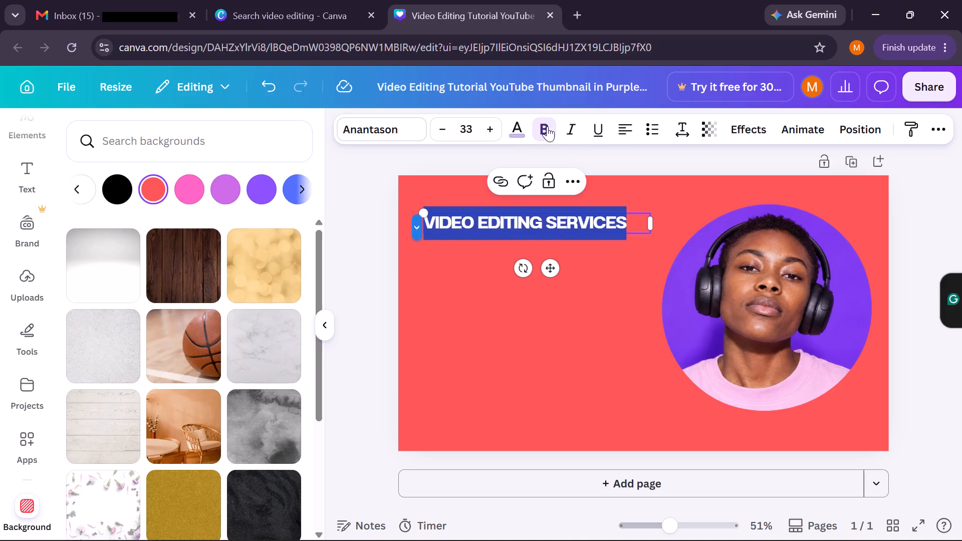
Recolor the "VIDEO EDITING SERVICES" headline with the near-black shade from the photo colors and deselect the text.
click(517, 129)
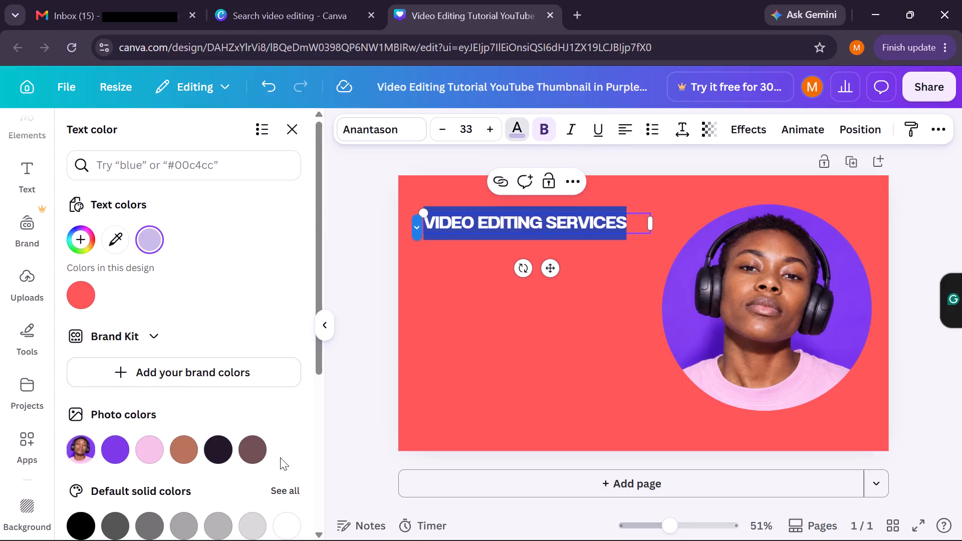
click(218, 450)
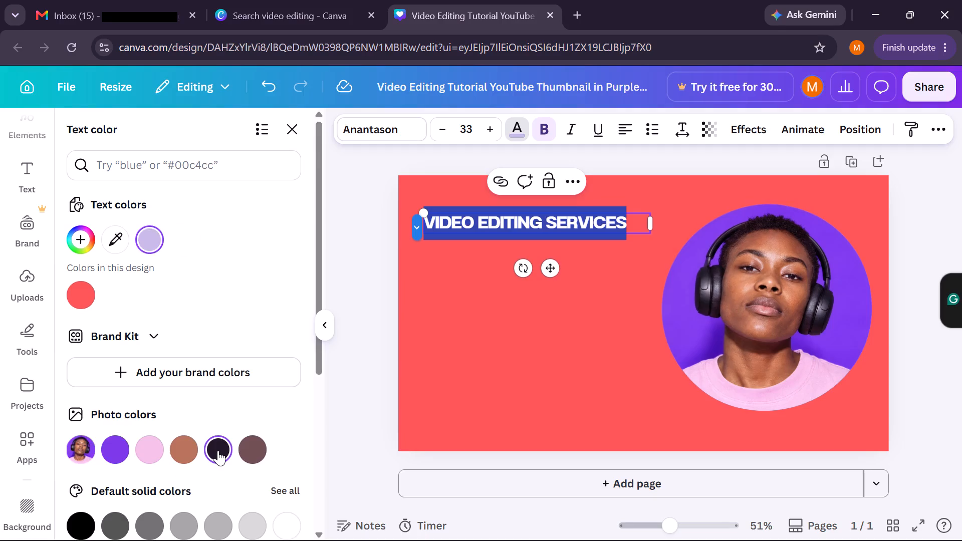
click(416, 337)
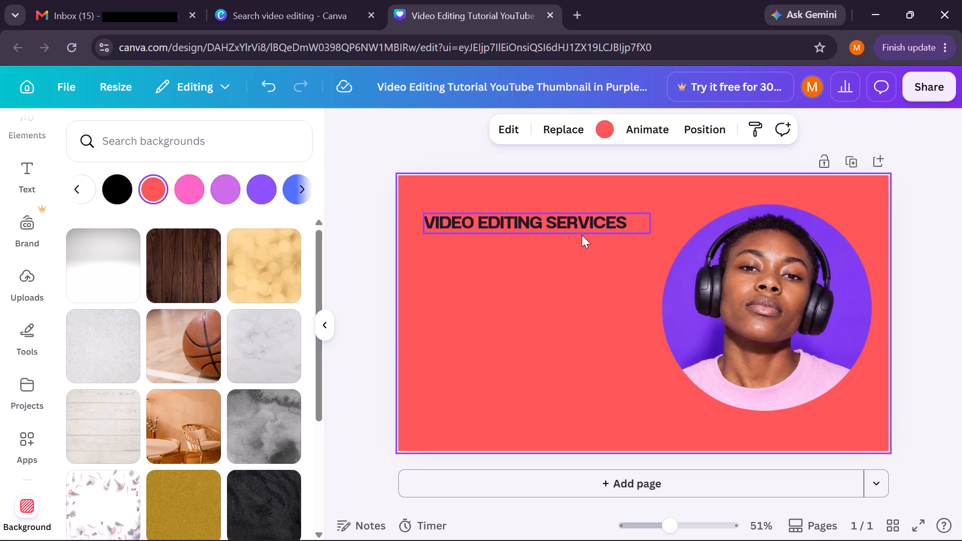
Add the lines "INSTAGRAM REELS" and "CAPCUT VIDEOS" below "VIDEO EDITING SERVICES" in the headline text.
click(629, 219)
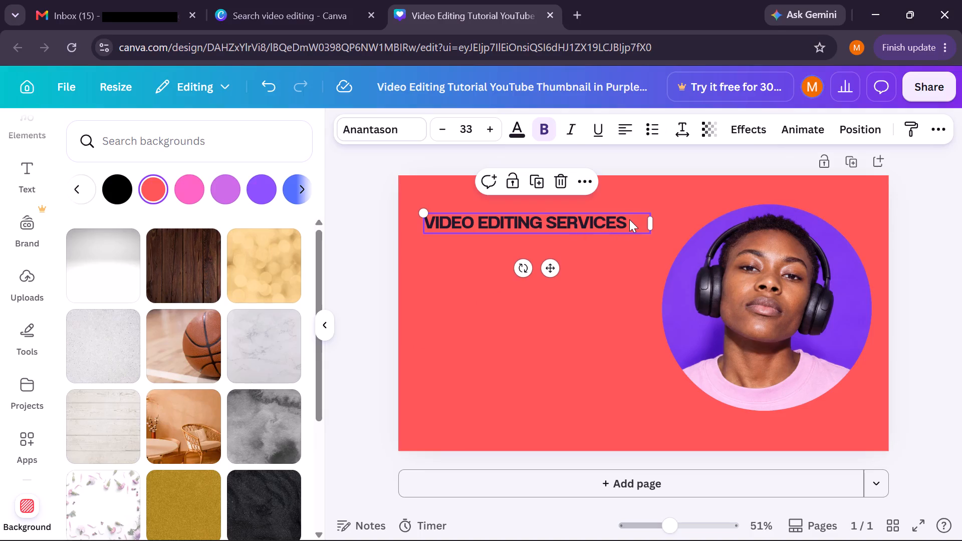
click(621, 221)
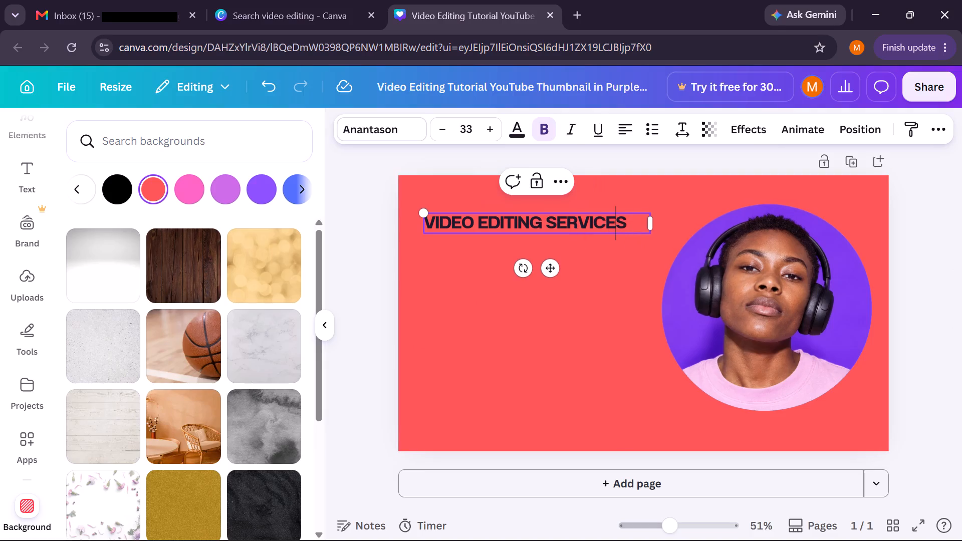
Add the lines "INSTAGRAM REELS" and "CAPCUT VIDEOS" below "VIDEO EDITING SERVICES" in the headline text.
click(631, 221)
key(Return)
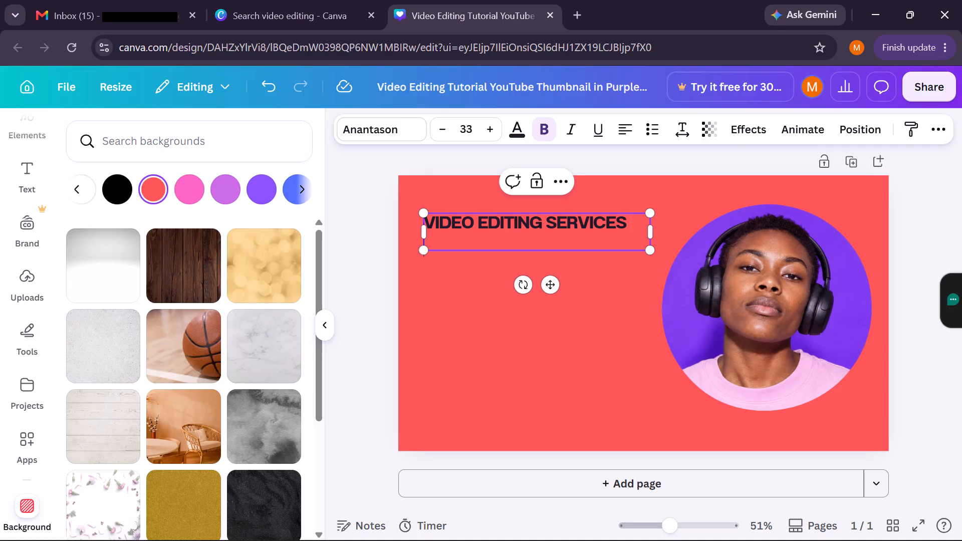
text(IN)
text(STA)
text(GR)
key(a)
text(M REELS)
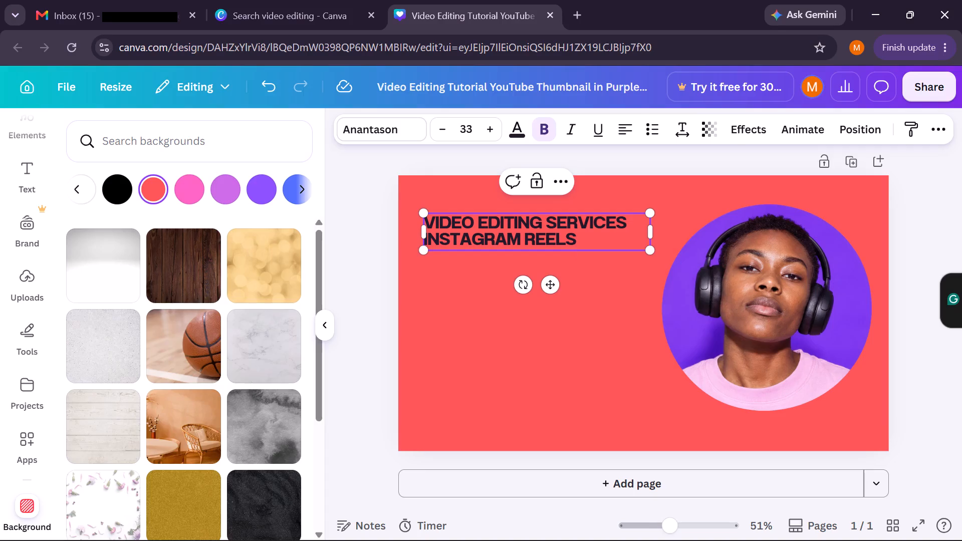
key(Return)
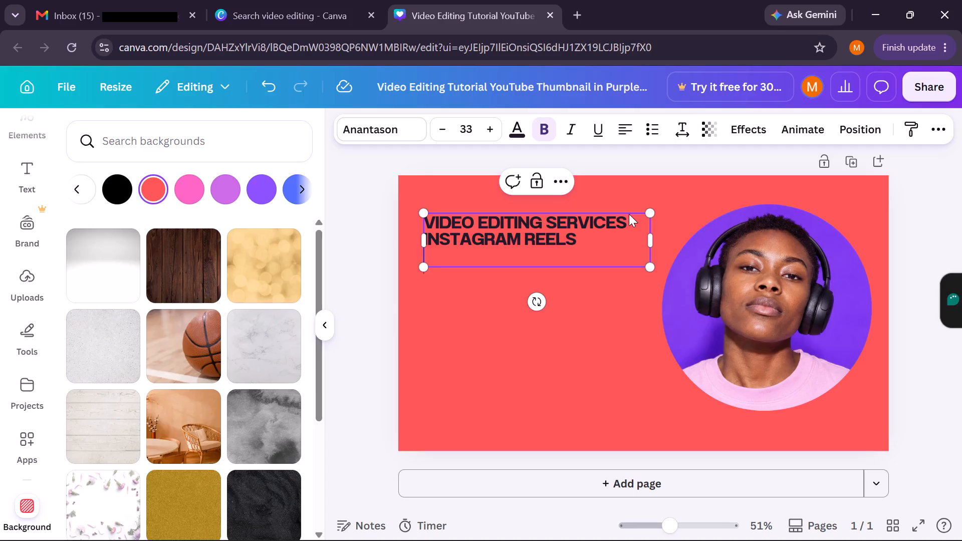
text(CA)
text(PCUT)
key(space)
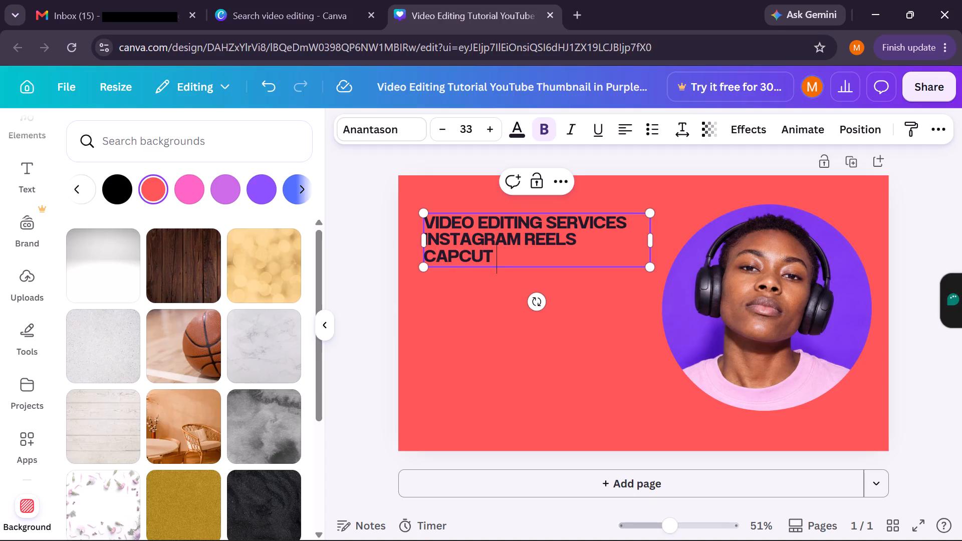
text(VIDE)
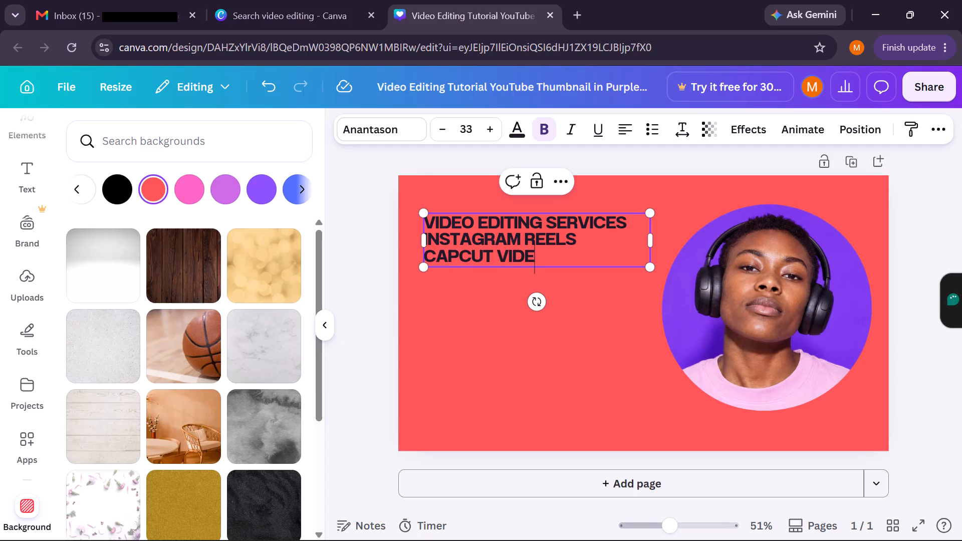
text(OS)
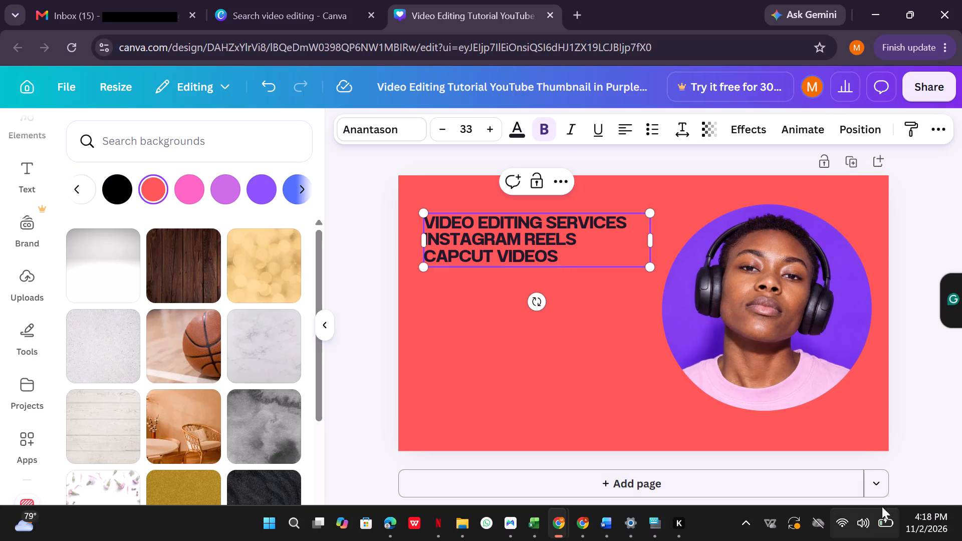
Move the circular headphones photo inward and down, toward the bottom centre of the thumbnail, just below the headline text.
drag(785, 335, 785, 336)
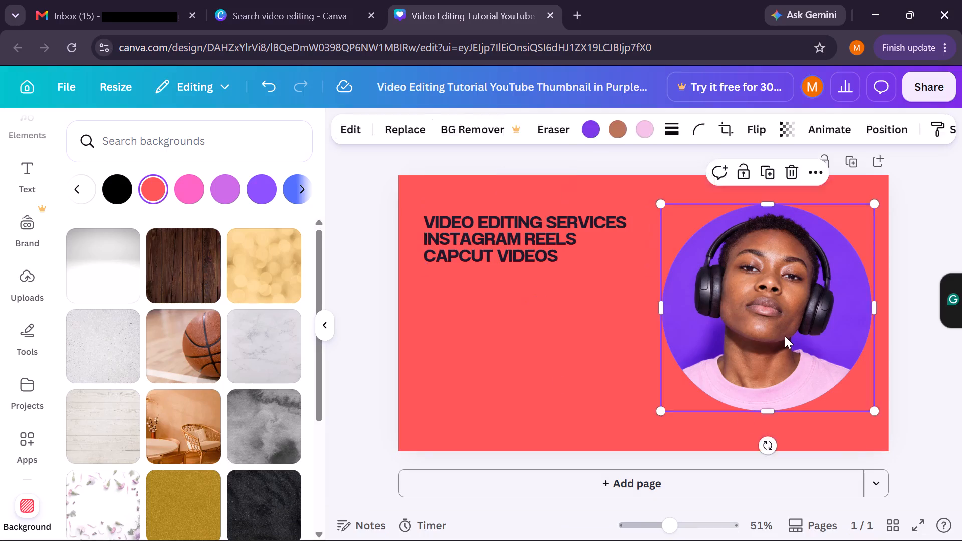
drag(785, 336, 702, 371)
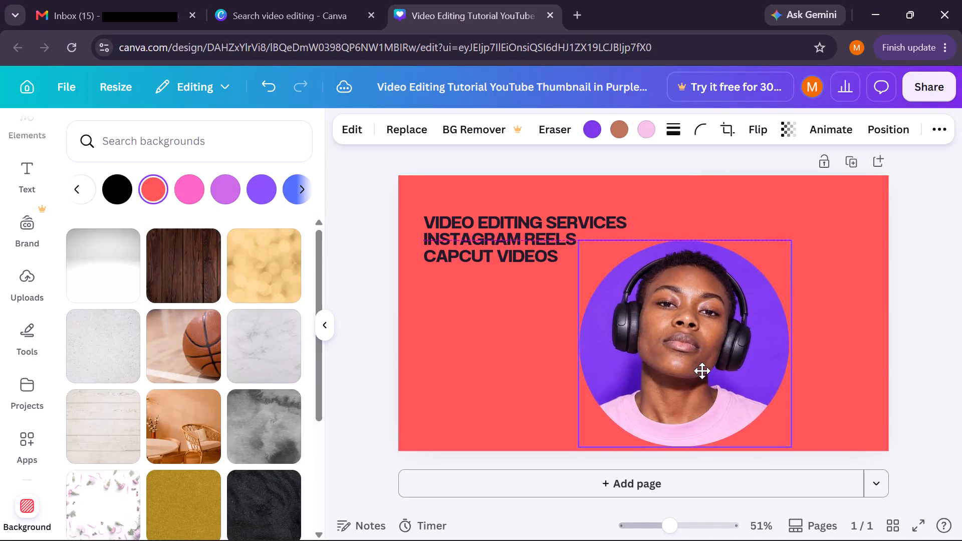
Move the circular portrait photo down and inward so it sits near the thumbnail's bottom edge, clear of the text lines.
drag(702, 371, 704, 366)
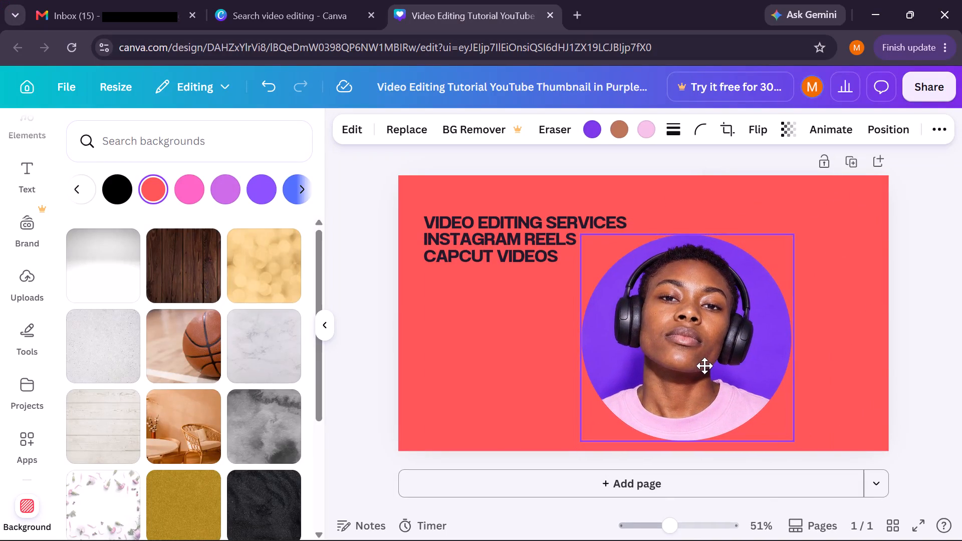
drag(704, 366, 718, 369)
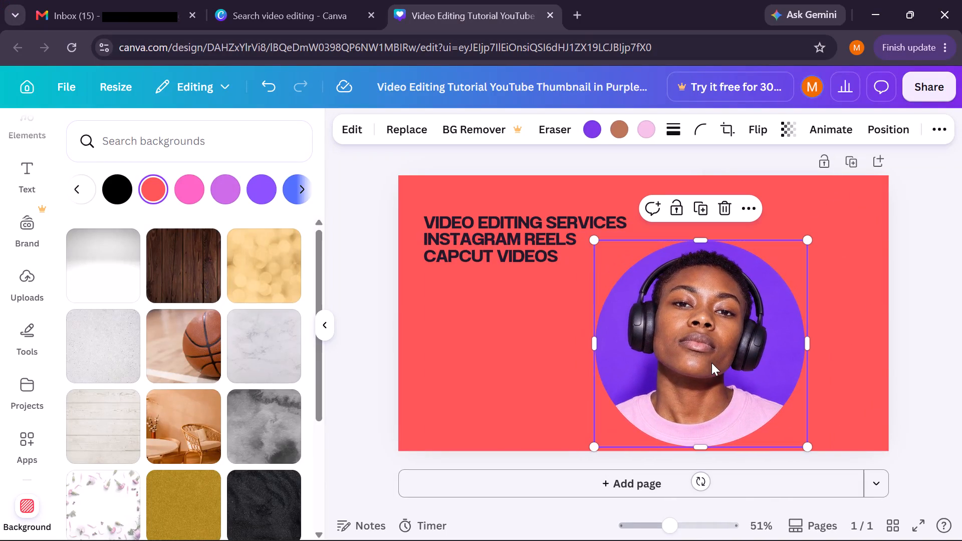
click(711, 363)
right_click(711, 363)
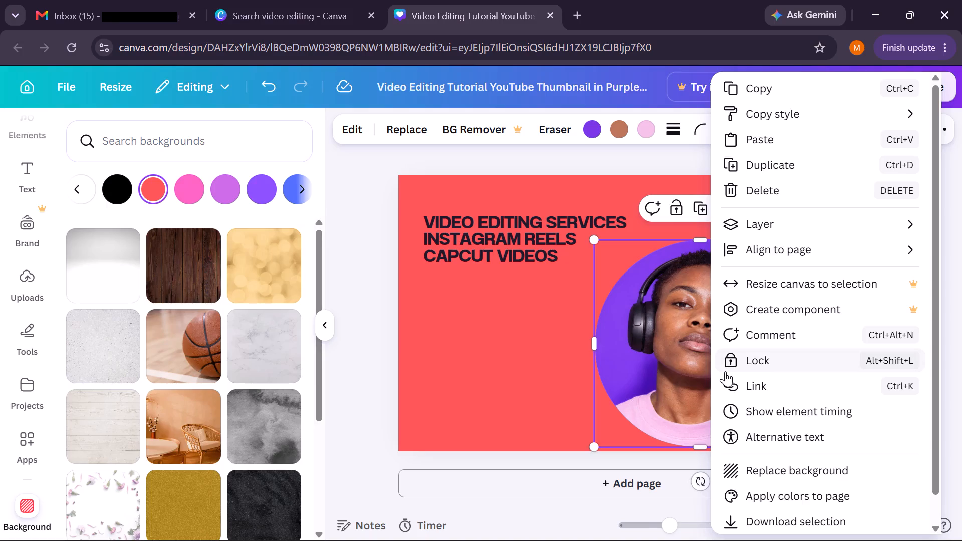
click(689, 347)
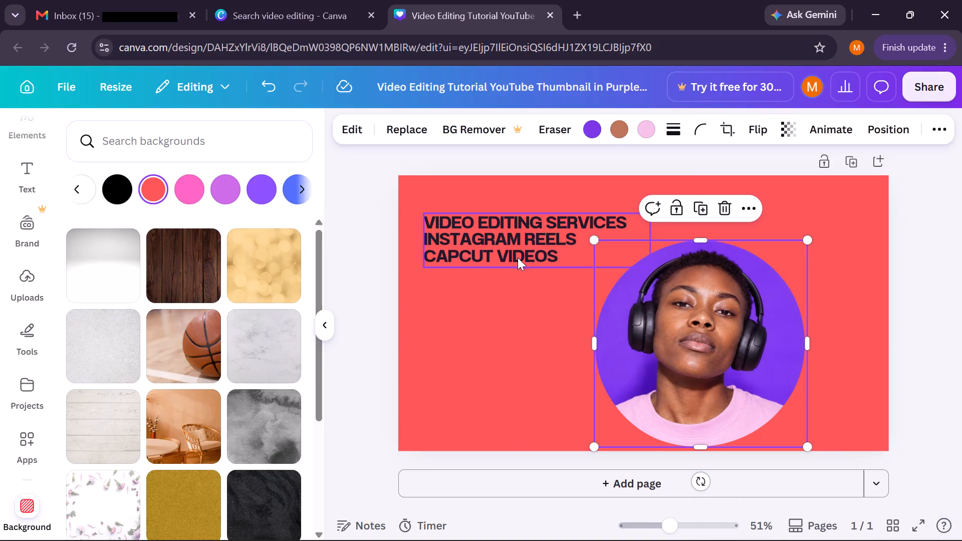
Move the three-line text block into the thumbnail's upper-left corner and deselect it.
drag(518, 257, 503, 233)
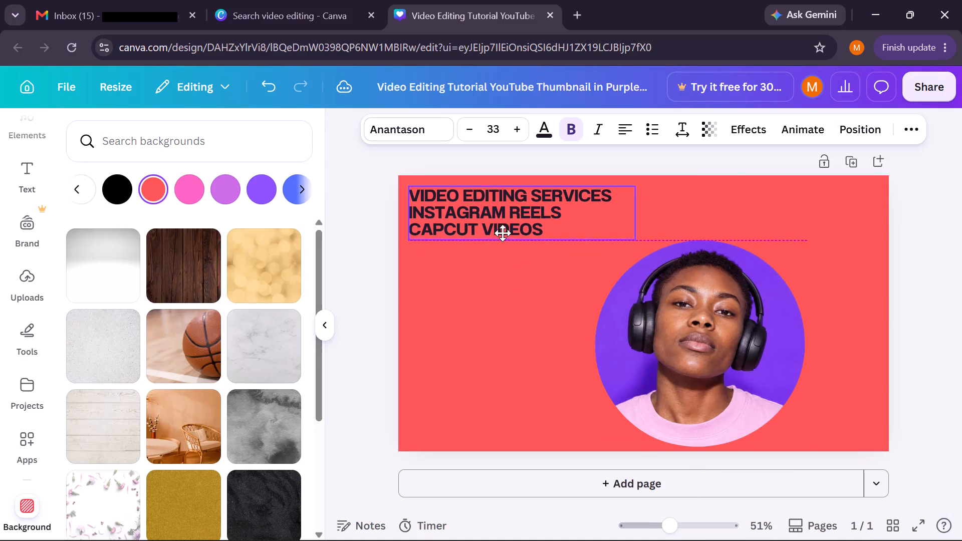
drag(503, 233, 499, 229)
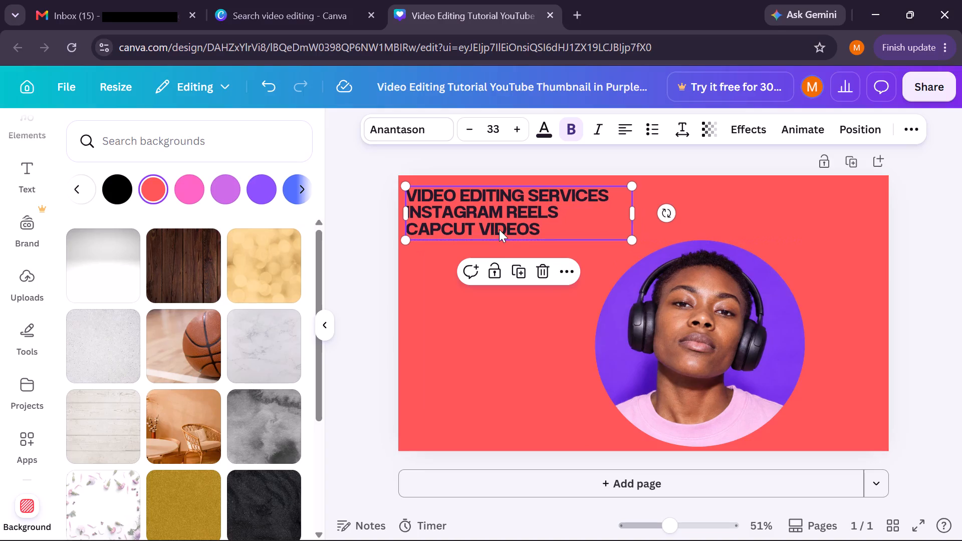
click(528, 321)
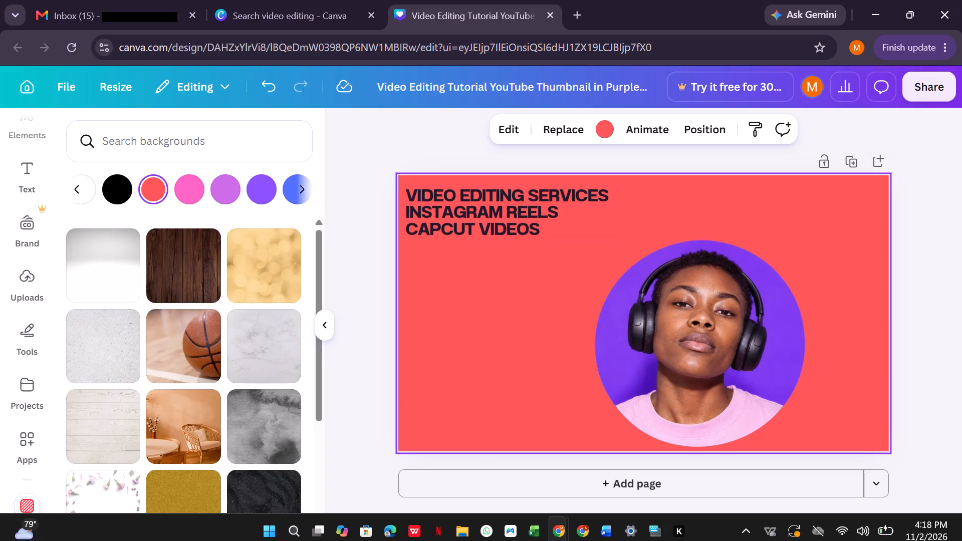
Browse Fiverr's video editing search results for more service ideas and add "VSL" and "YOUTUBE VIDEOS" lines to the thumbnail text.
click(579, 533)
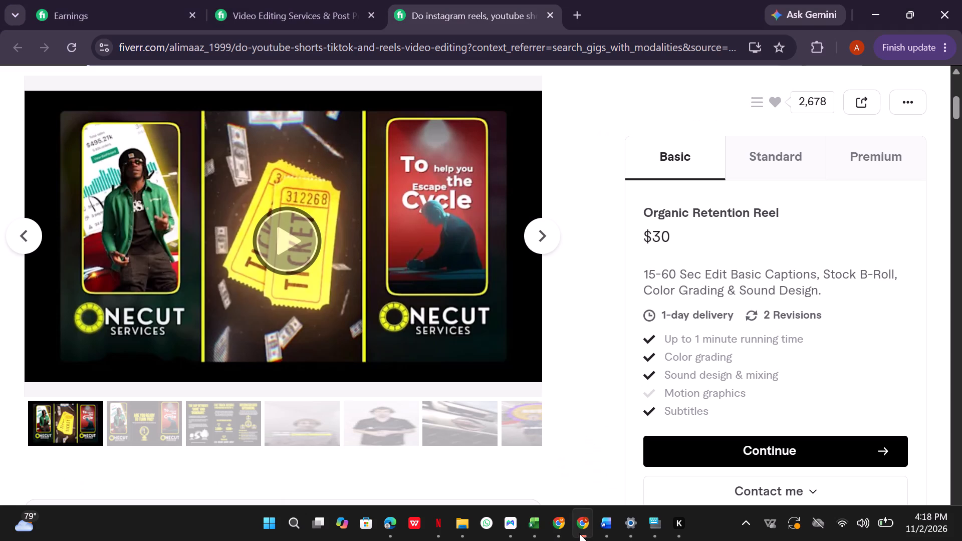
click(279, 25)
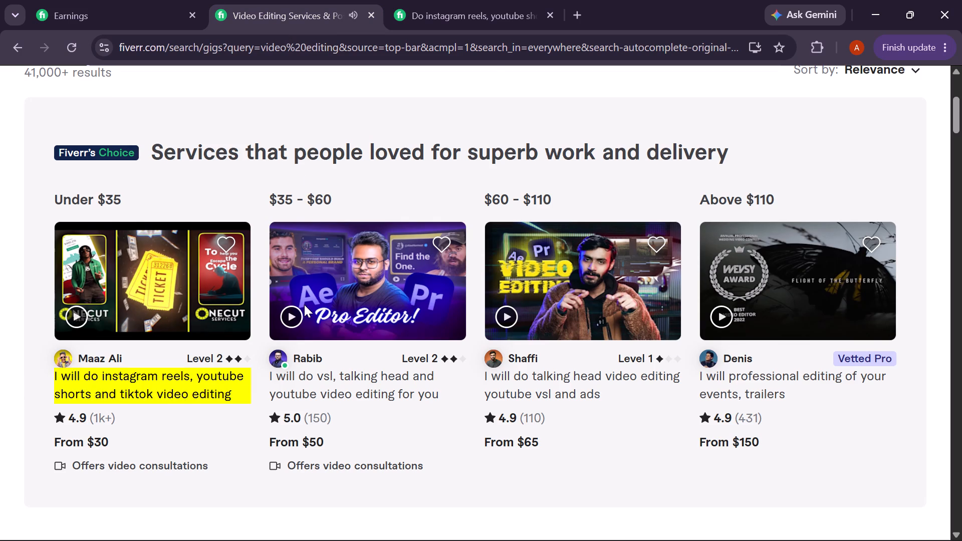
scroll(304, 305, up, 1)
scroll(345, 296, up, 2)
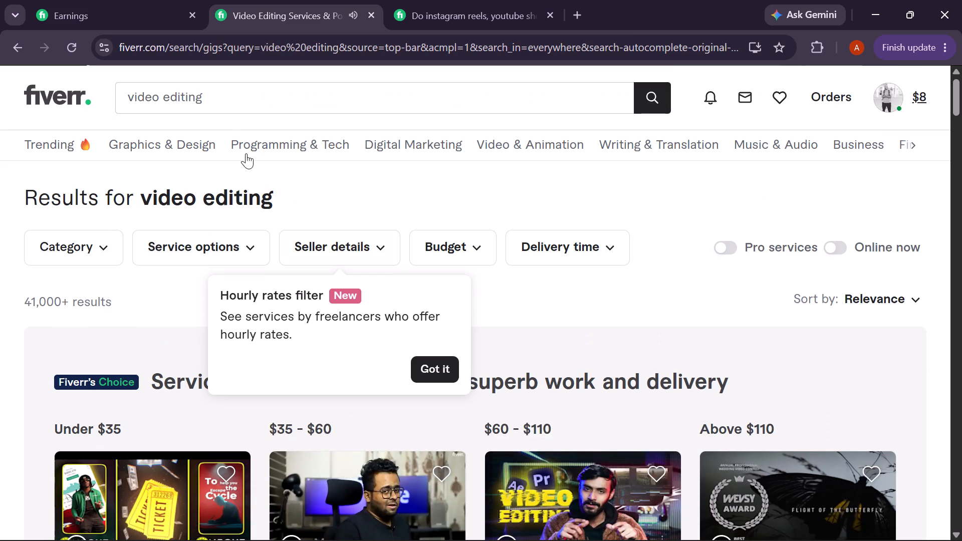
scroll(254, 435, down, 1)
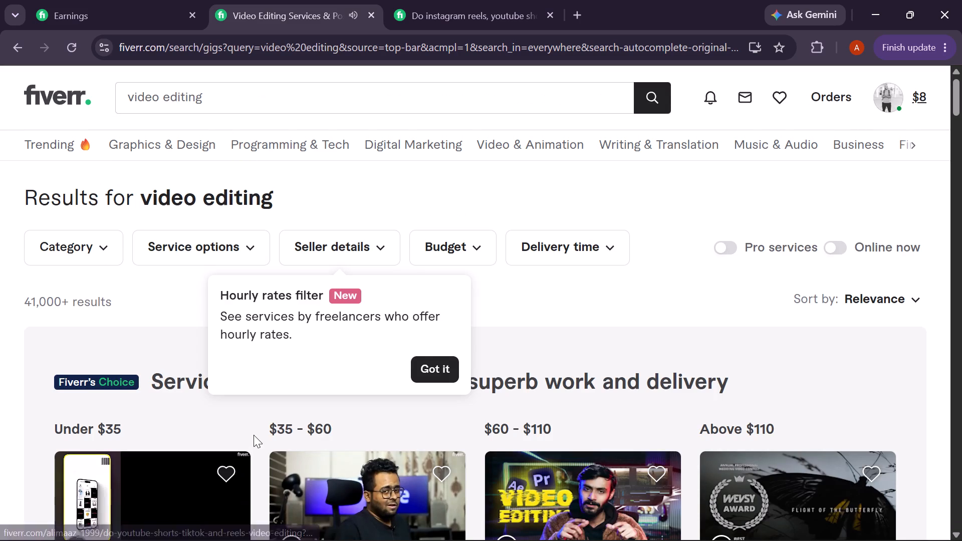
scroll(254, 435, down, 1)
scroll(292, 386, down, 3)
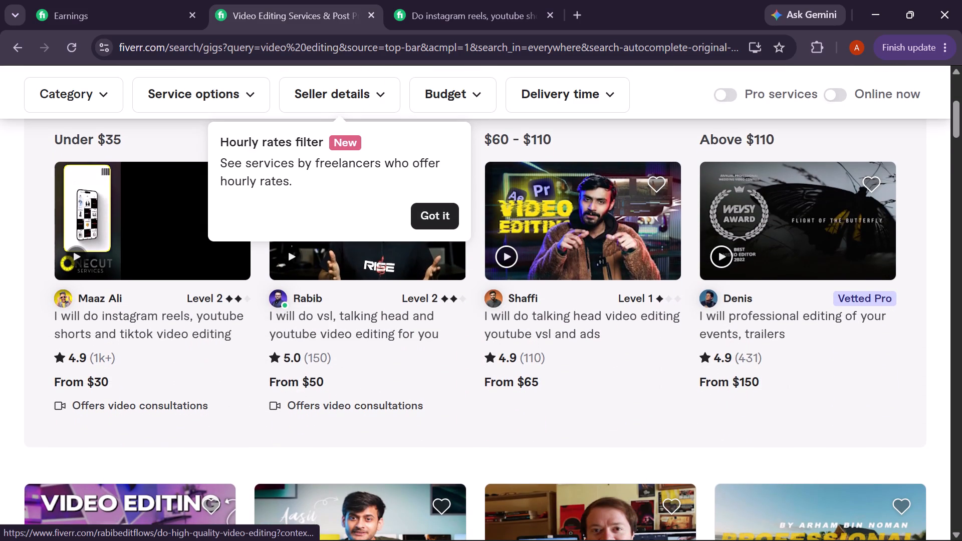
Open the Fiverr gig for VSL, talking head and YouTube video editing and examine its title and cover for service ideas.
click(356, 328)
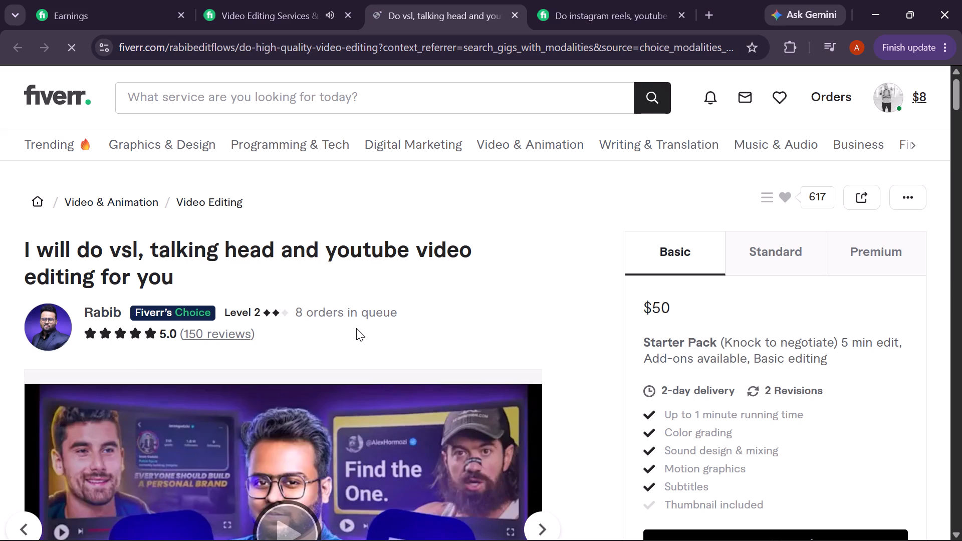
scroll(356, 328, down, 1)
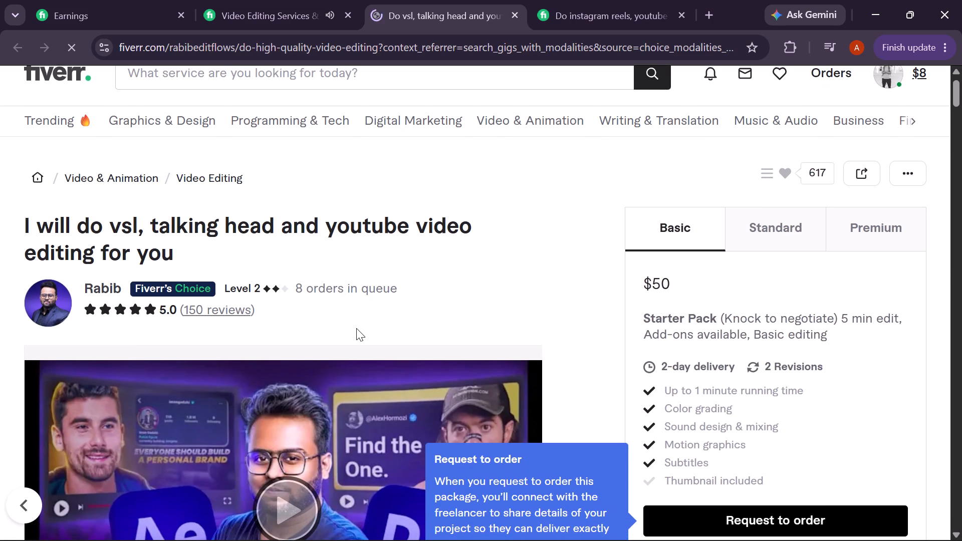
scroll(356, 328, down, 3)
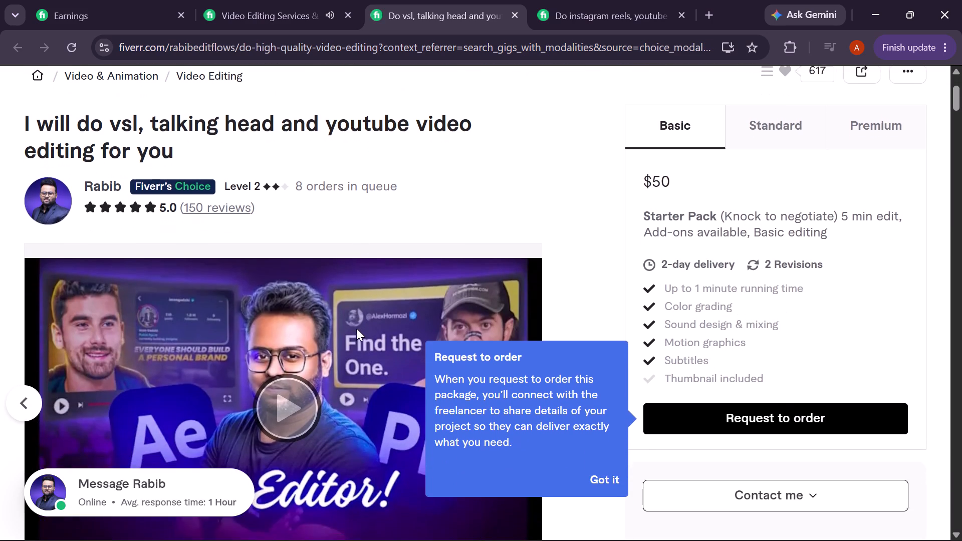
scroll(356, 328, down, 1)
scroll(356, 328, up, 1)
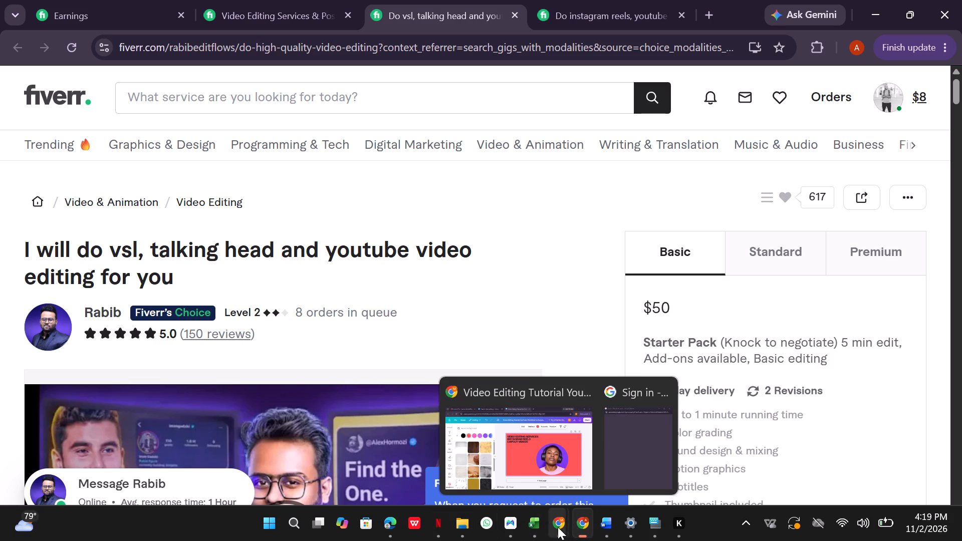
Switch to the Canva thumbnail and add the lines "VSL" and "YOUTUBE VIDEOS" below "CAPCUT VIDEOS" in the headline text.
click(516, 451)
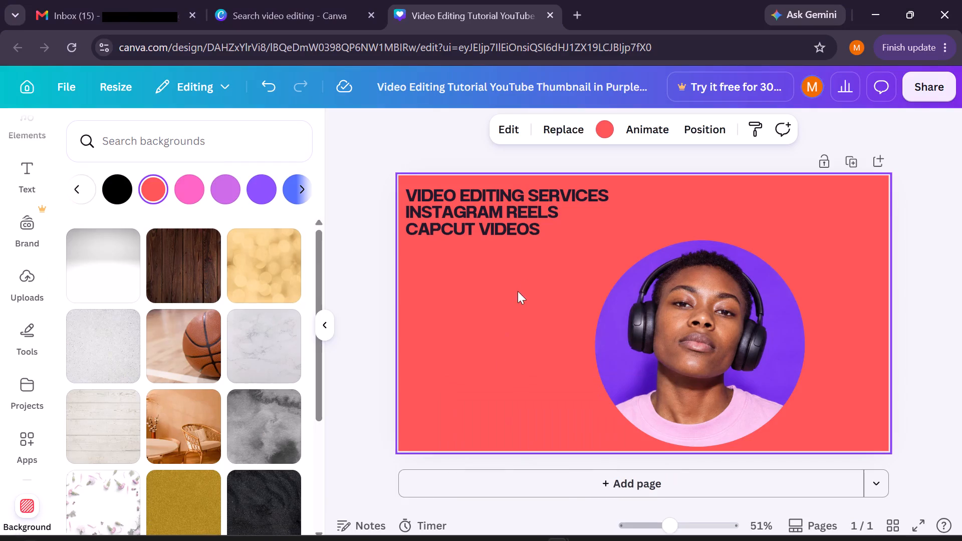
click(507, 225)
double_click(540, 226)
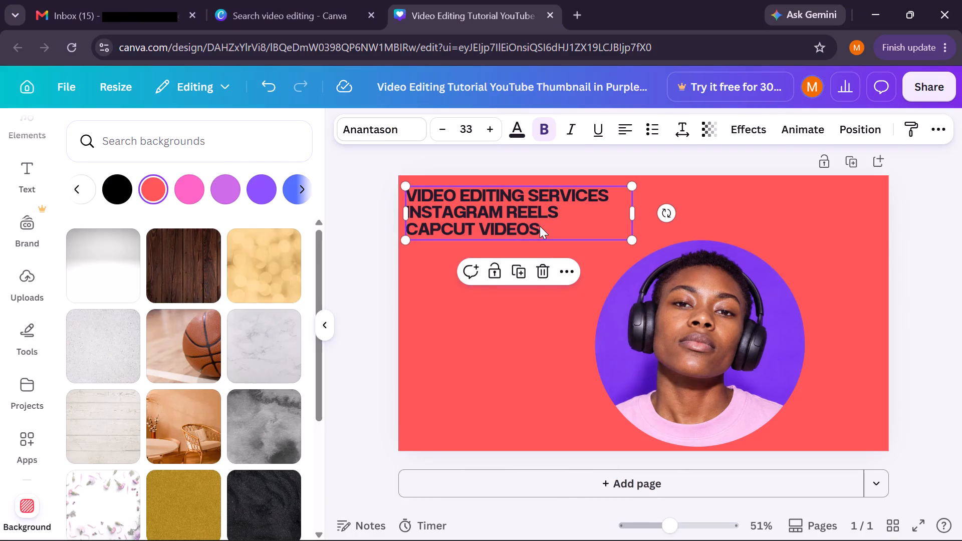
click(540, 226)
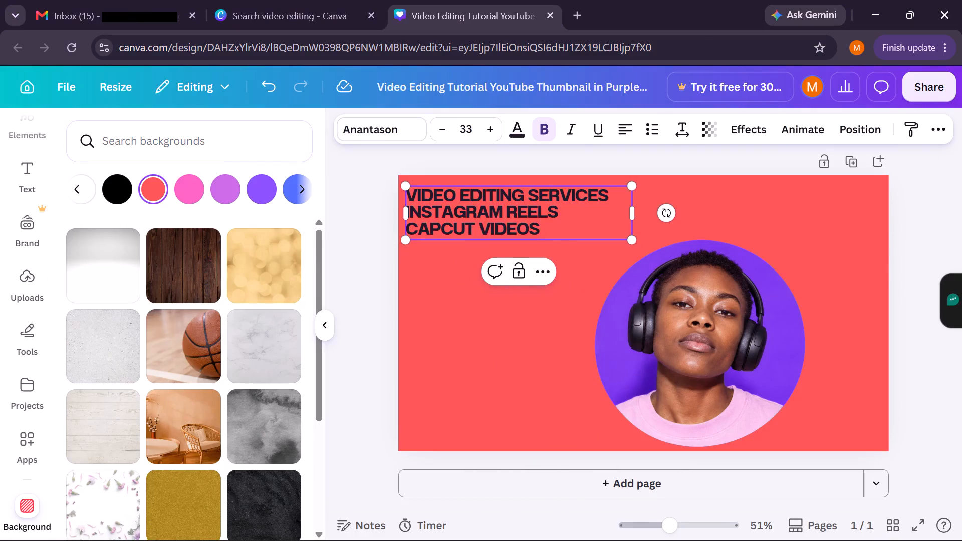
key(Return)
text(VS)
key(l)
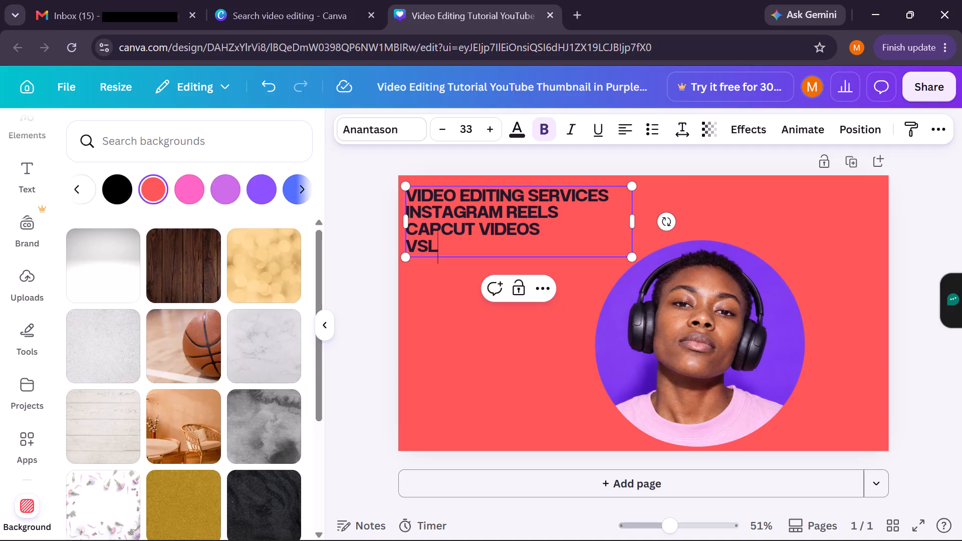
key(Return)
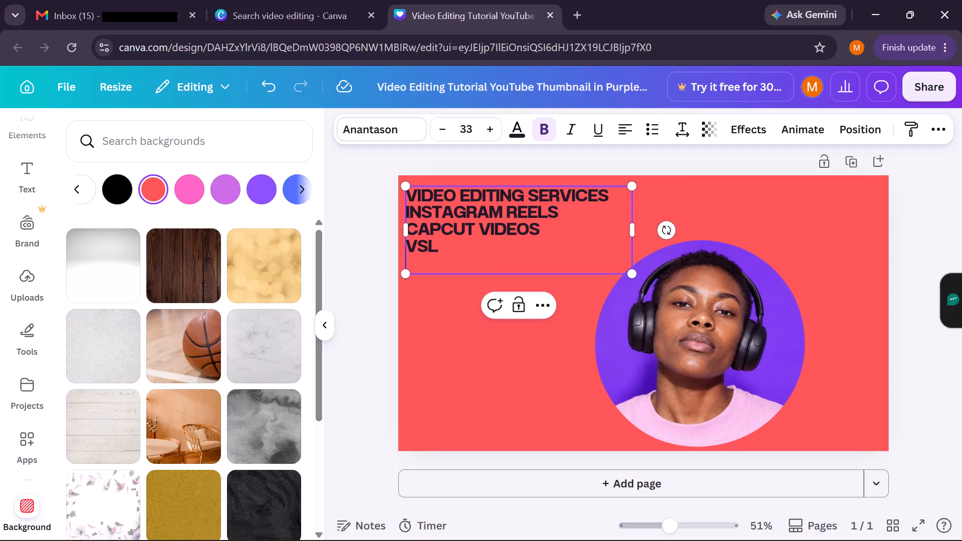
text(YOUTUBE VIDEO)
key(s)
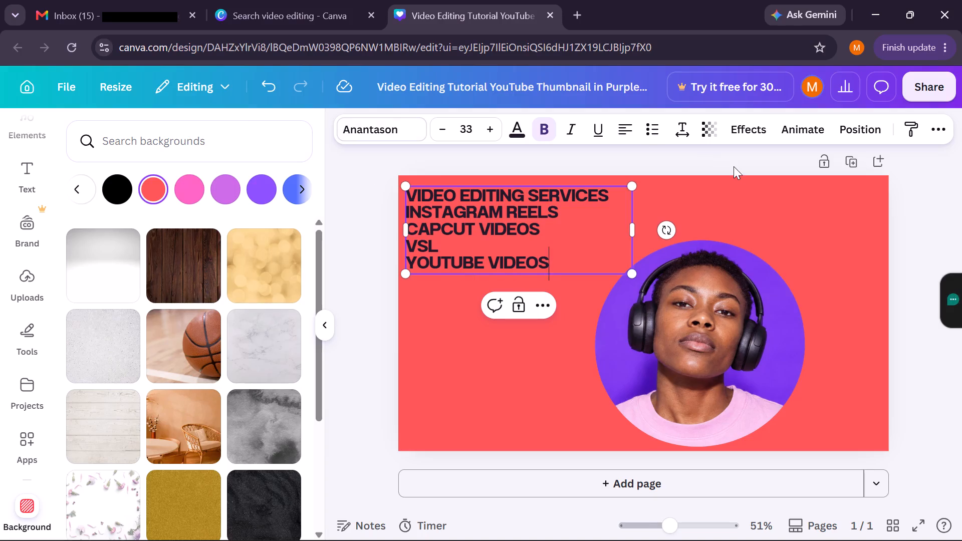
Browse the solid background colors, change the thumbnail's background to pink and deselect the text.
click(304, 195)
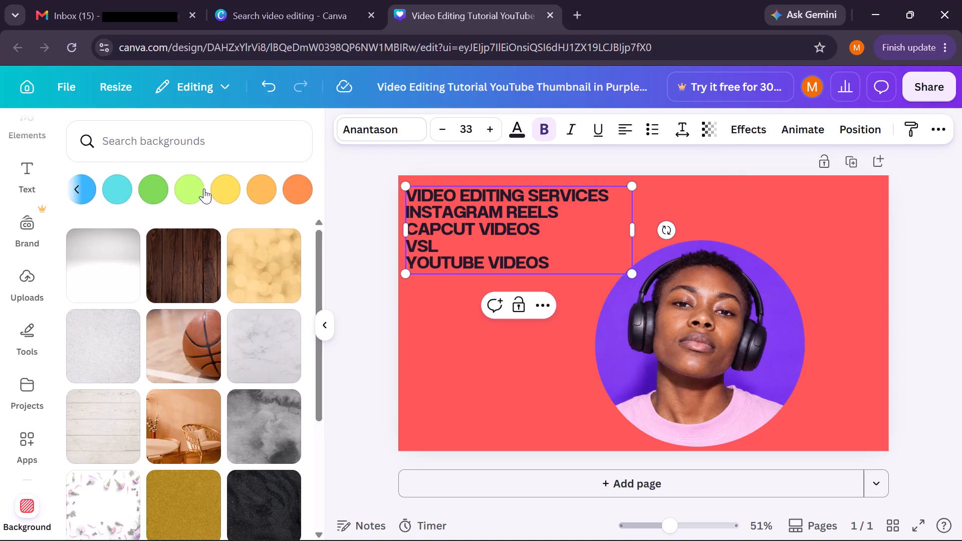
click(79, 189)
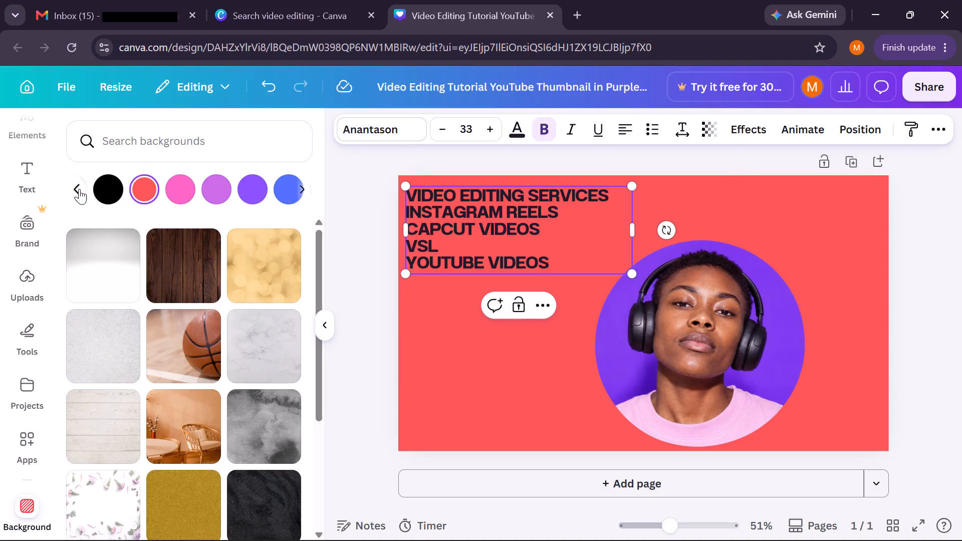
click(187, 186)
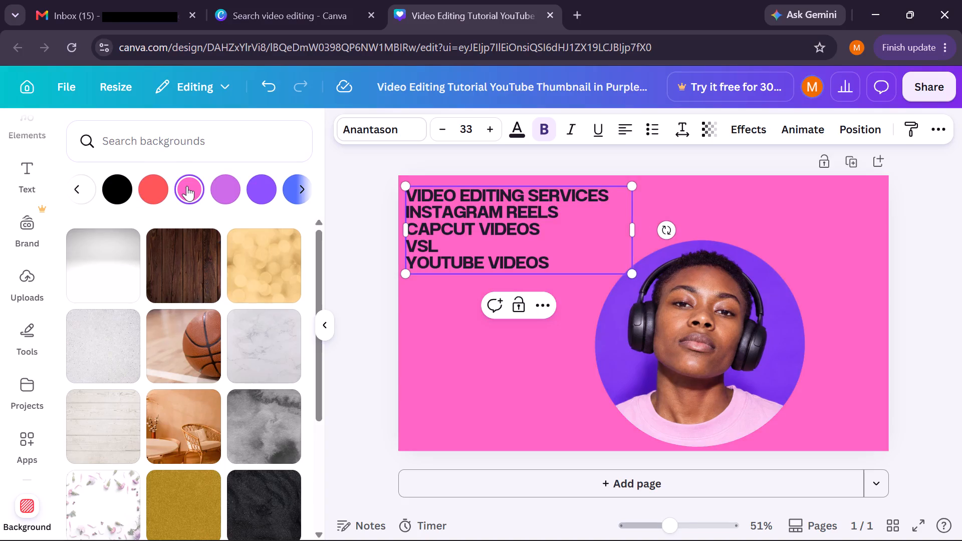
click(473, 326)
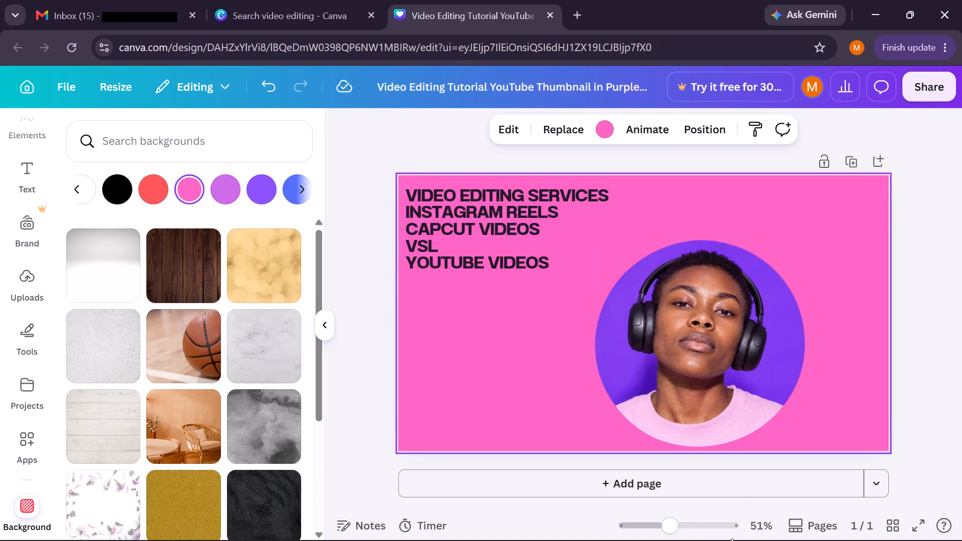
Download the thumbnail design as a high-quality 1,280 × 720 px PNG.
click(736, 524)
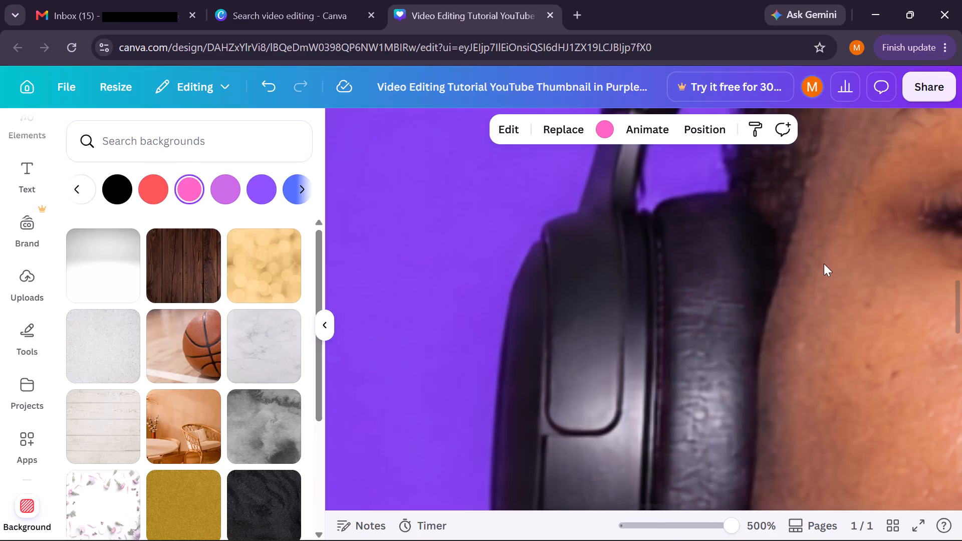
click(934, 91)
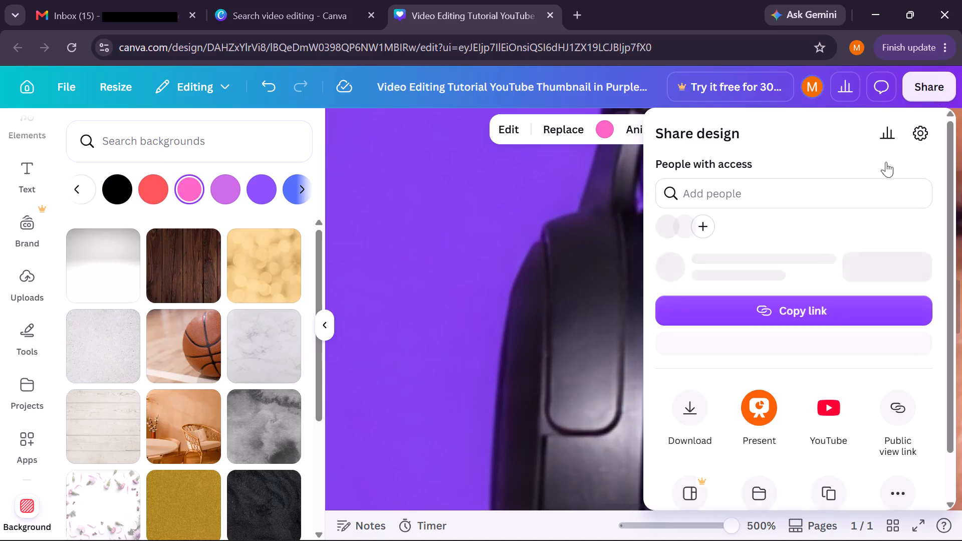
click(688, 435)
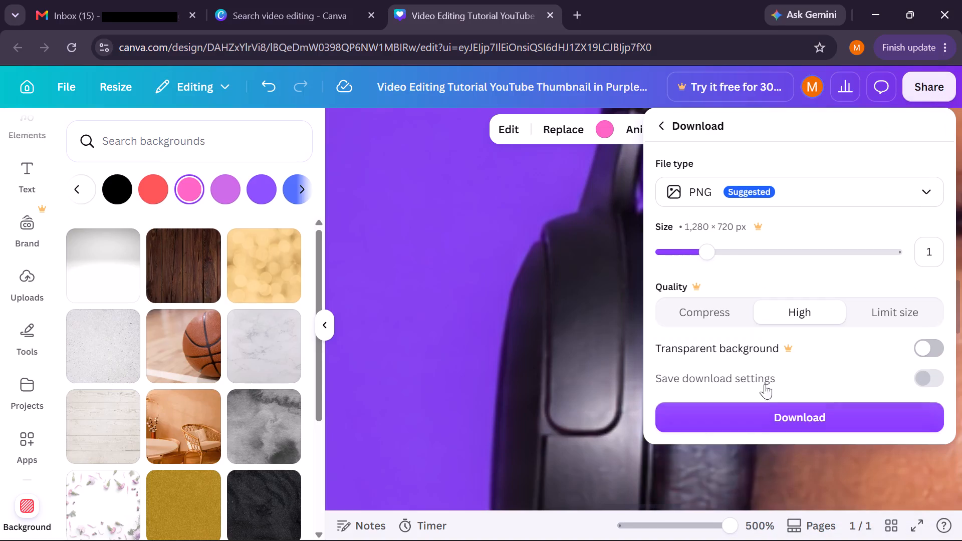
click(797, 426)
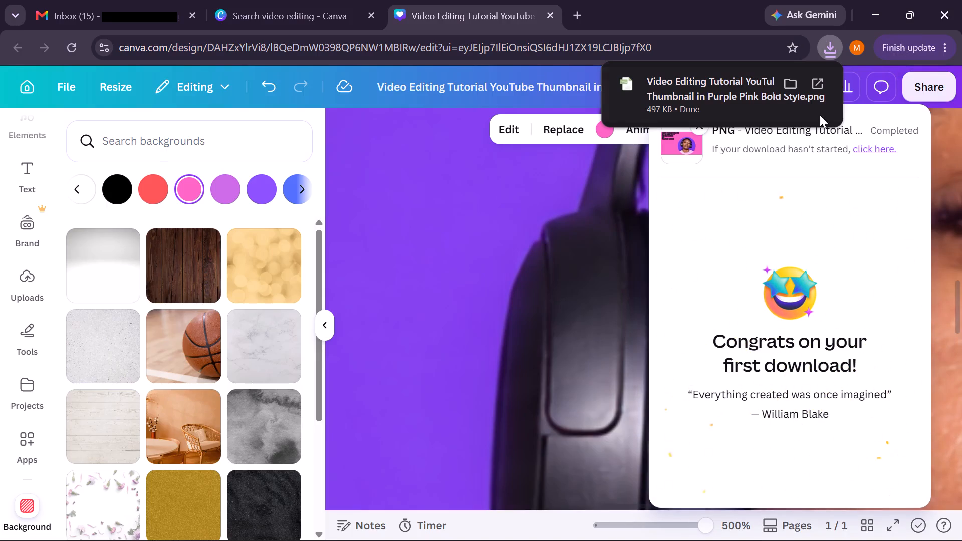
Show the downloaded thumbnail in its folder and view it in a maximized image viewer.
double_click(789, 90)
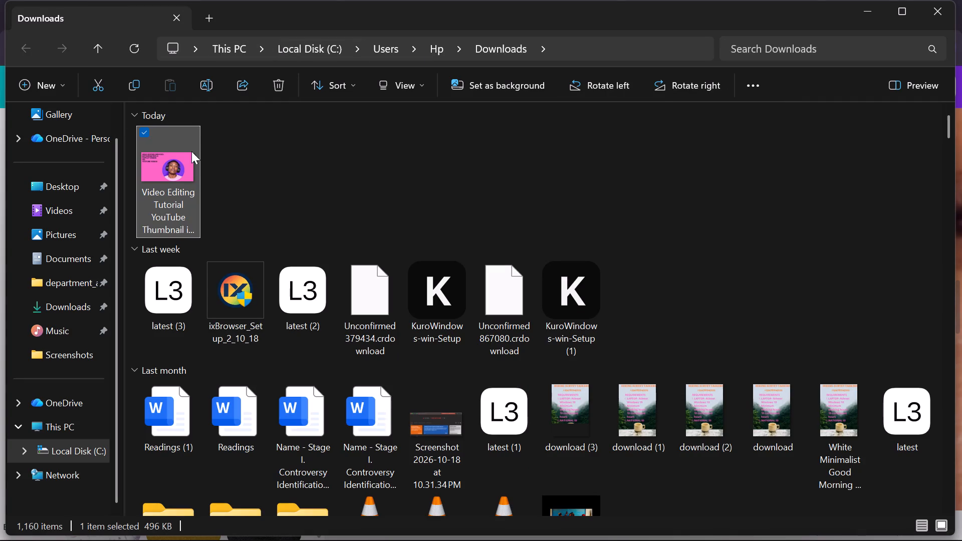
double_click(185, 168)
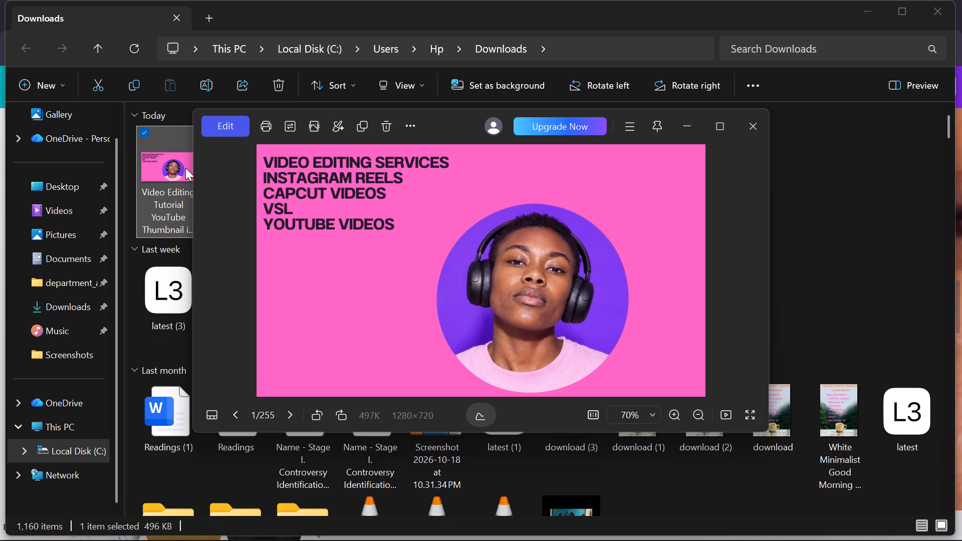
click(185, 168)
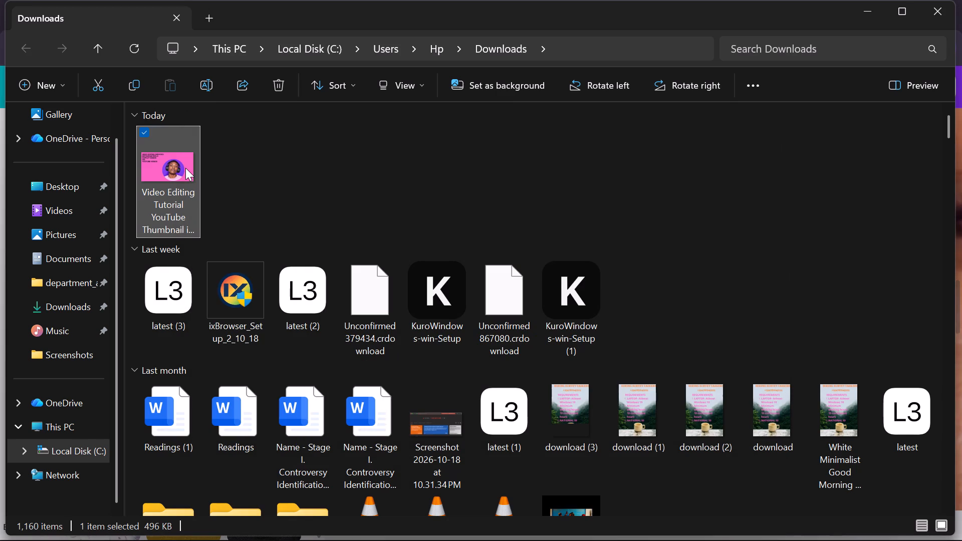
double_click(185, 168)
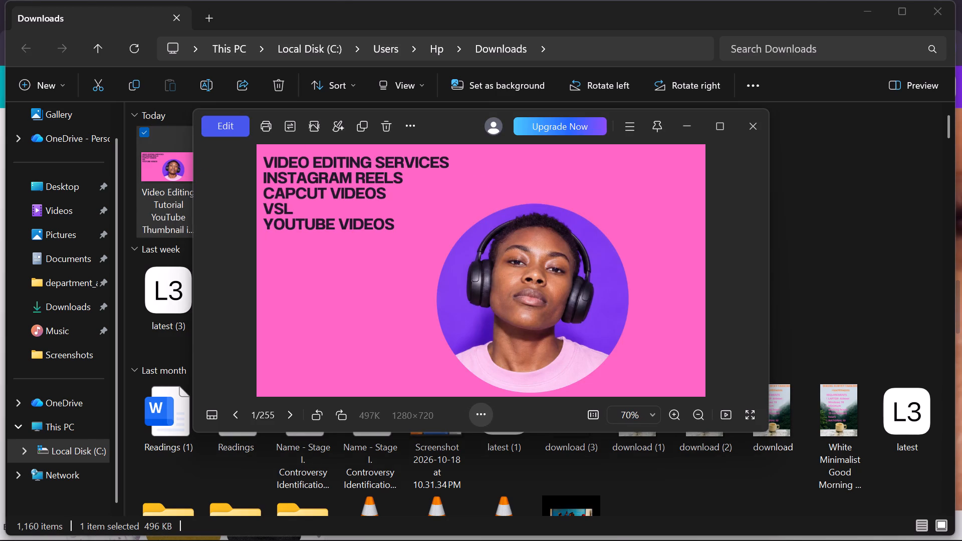
click(721, 123)
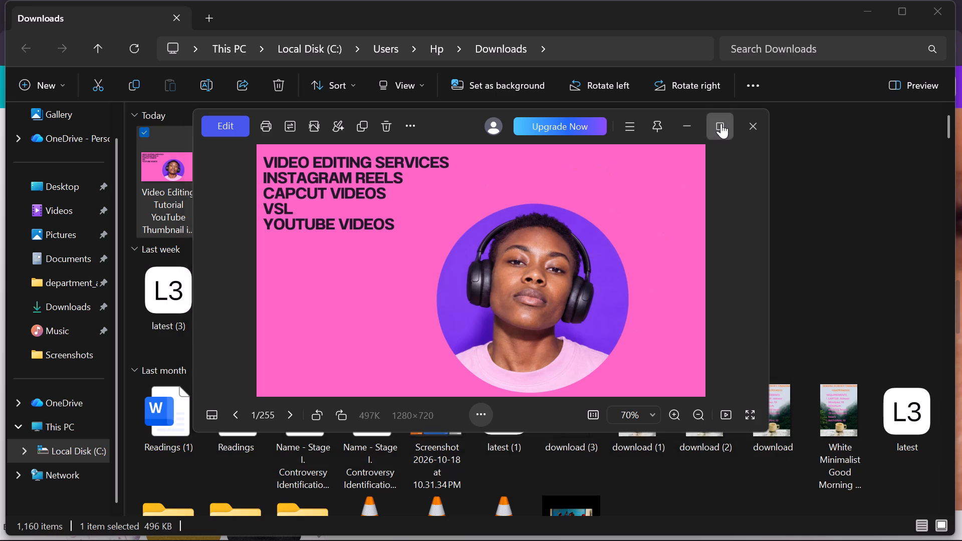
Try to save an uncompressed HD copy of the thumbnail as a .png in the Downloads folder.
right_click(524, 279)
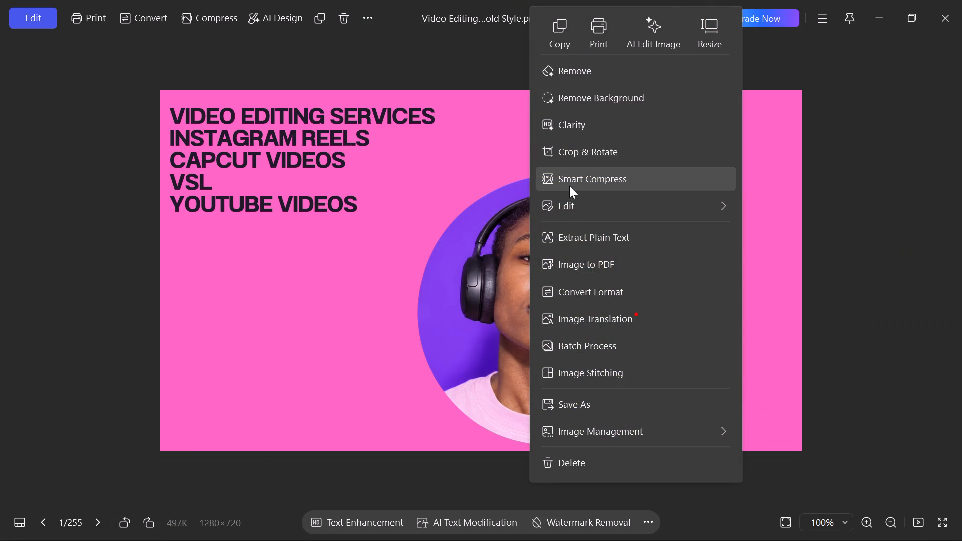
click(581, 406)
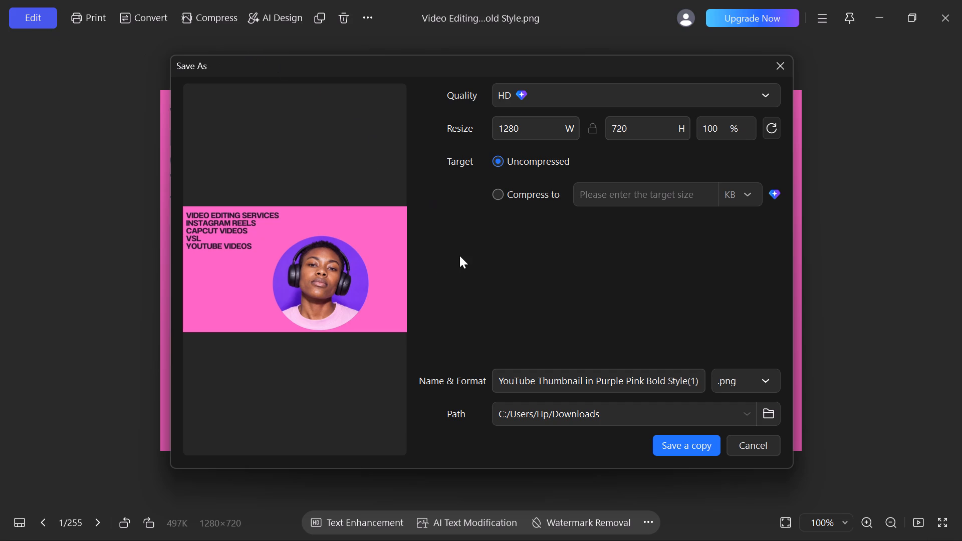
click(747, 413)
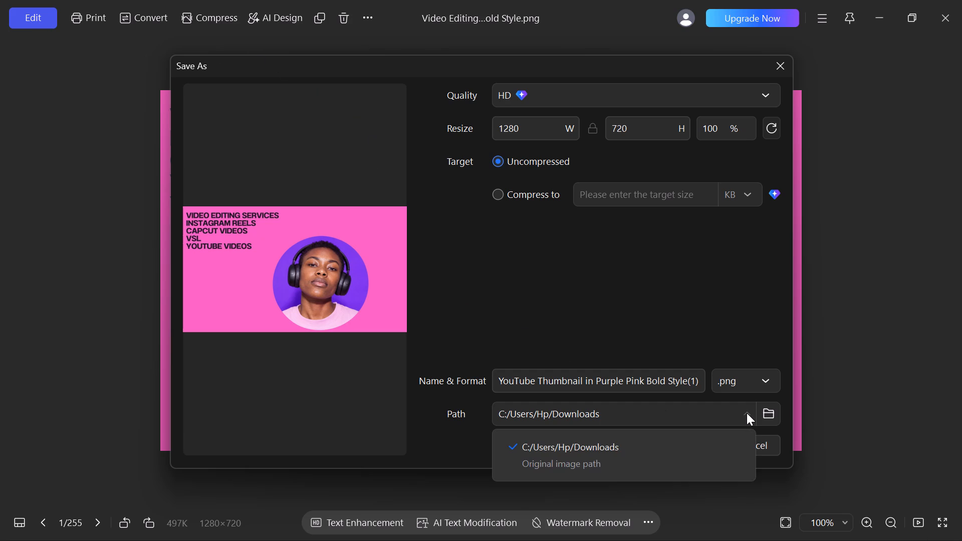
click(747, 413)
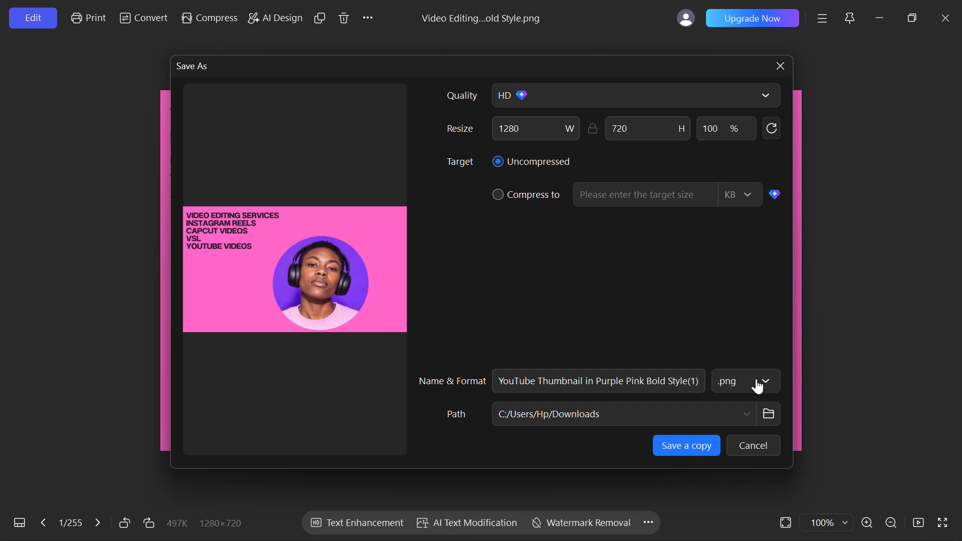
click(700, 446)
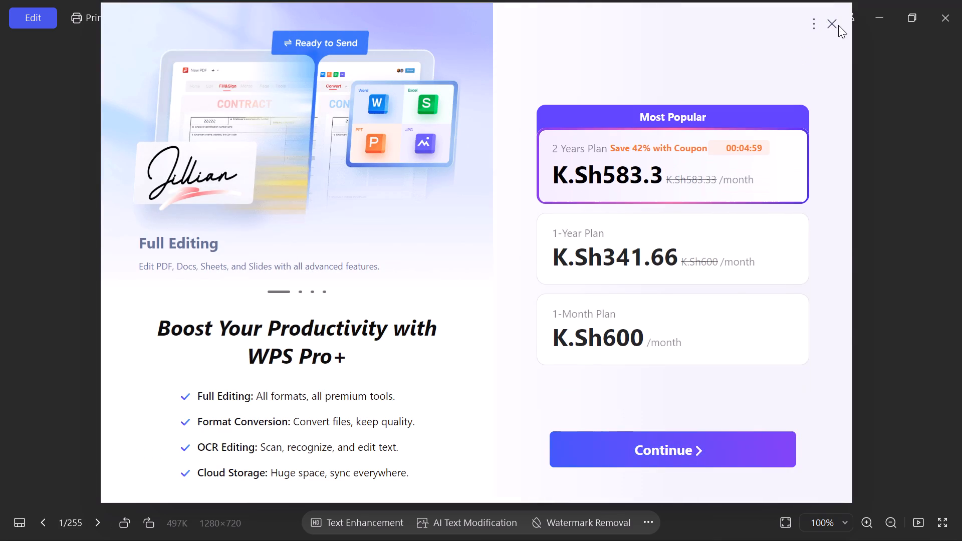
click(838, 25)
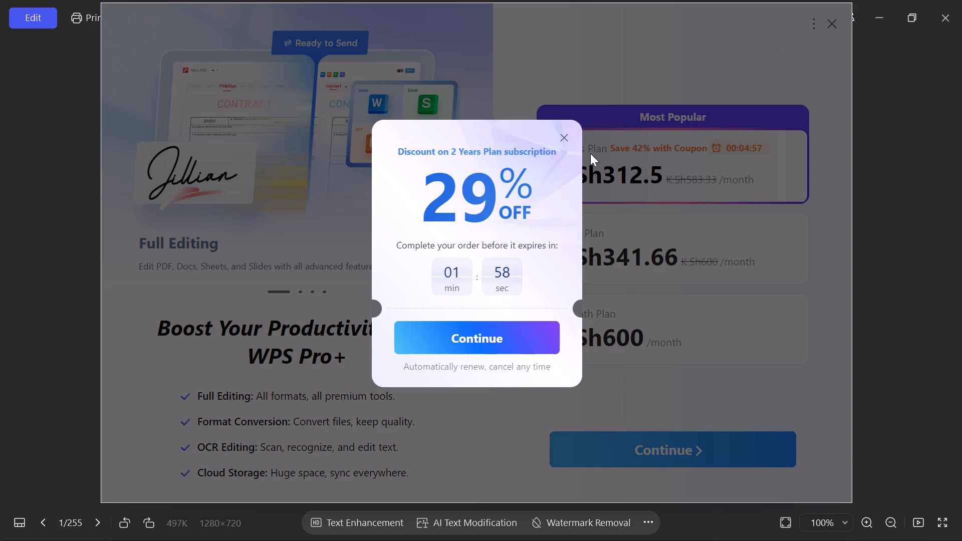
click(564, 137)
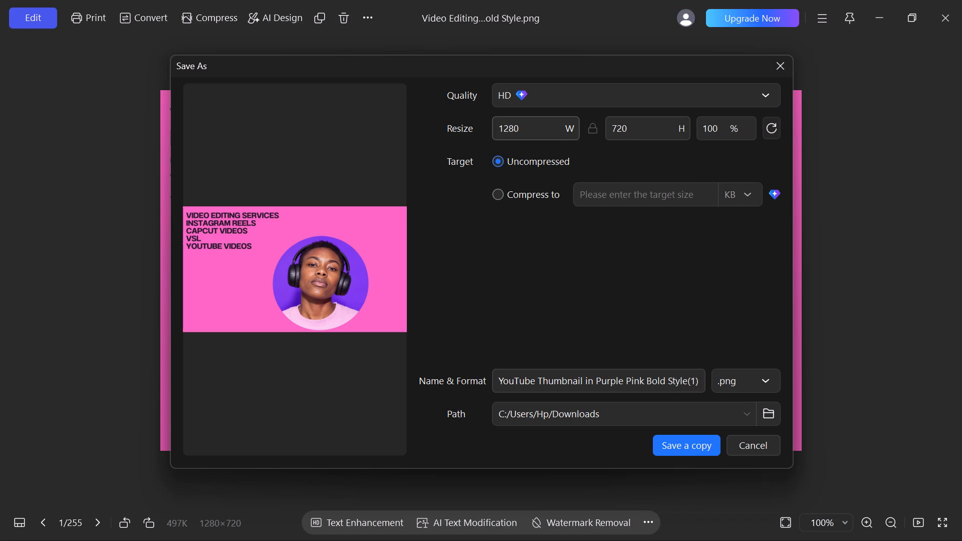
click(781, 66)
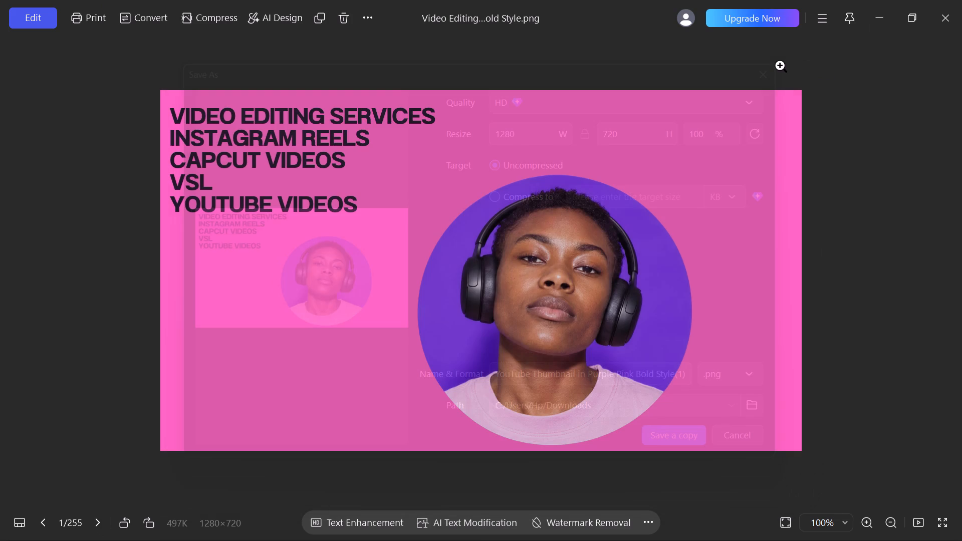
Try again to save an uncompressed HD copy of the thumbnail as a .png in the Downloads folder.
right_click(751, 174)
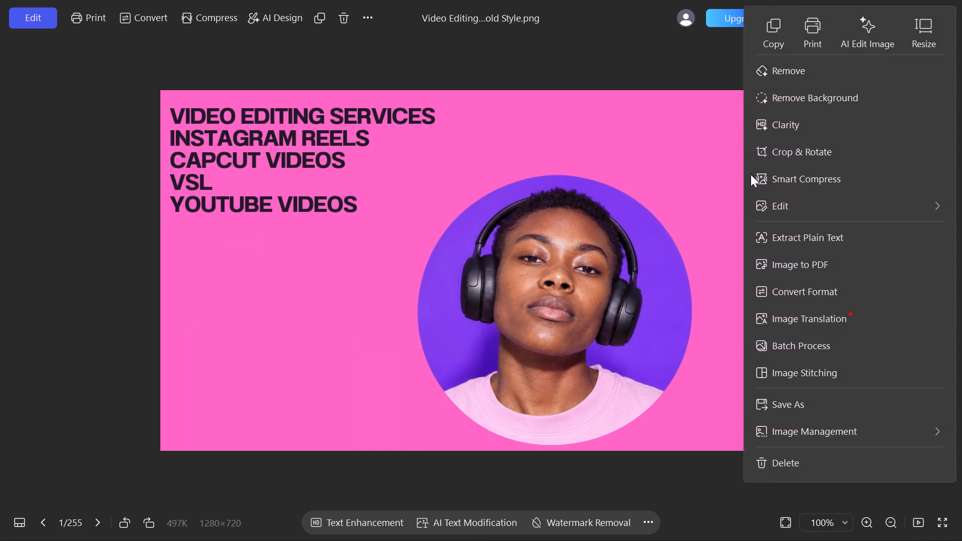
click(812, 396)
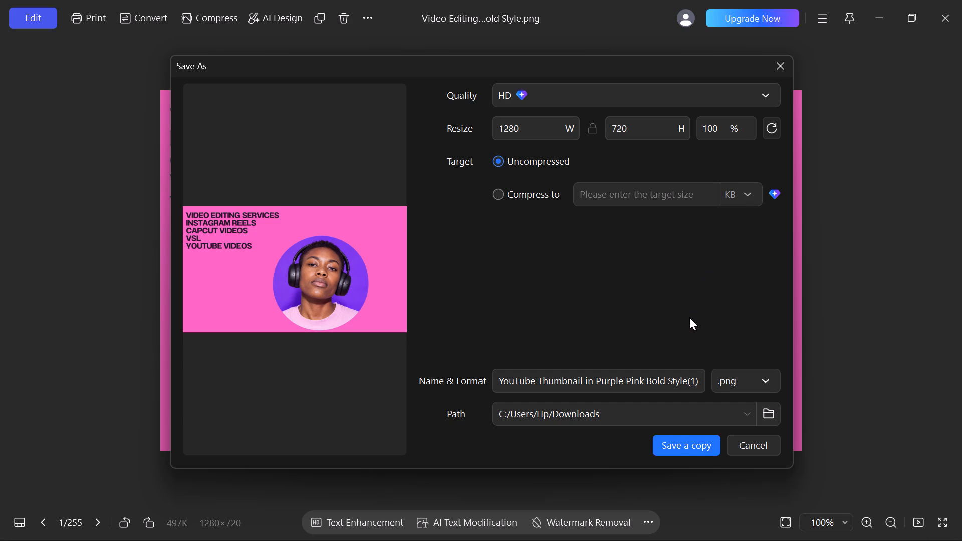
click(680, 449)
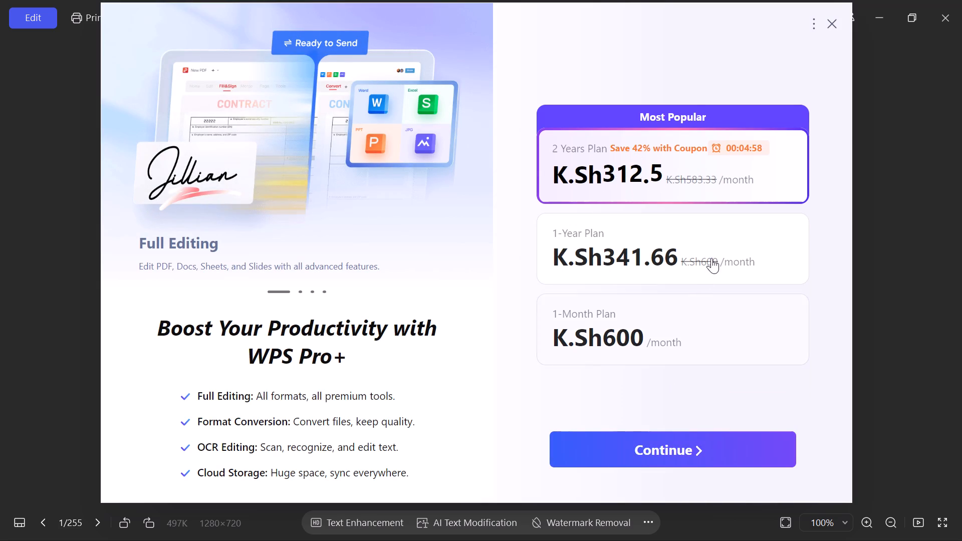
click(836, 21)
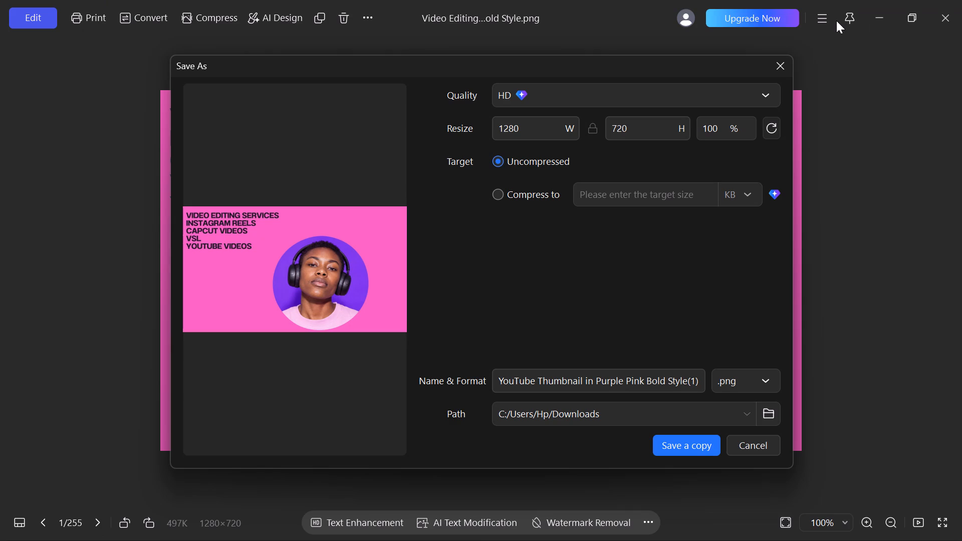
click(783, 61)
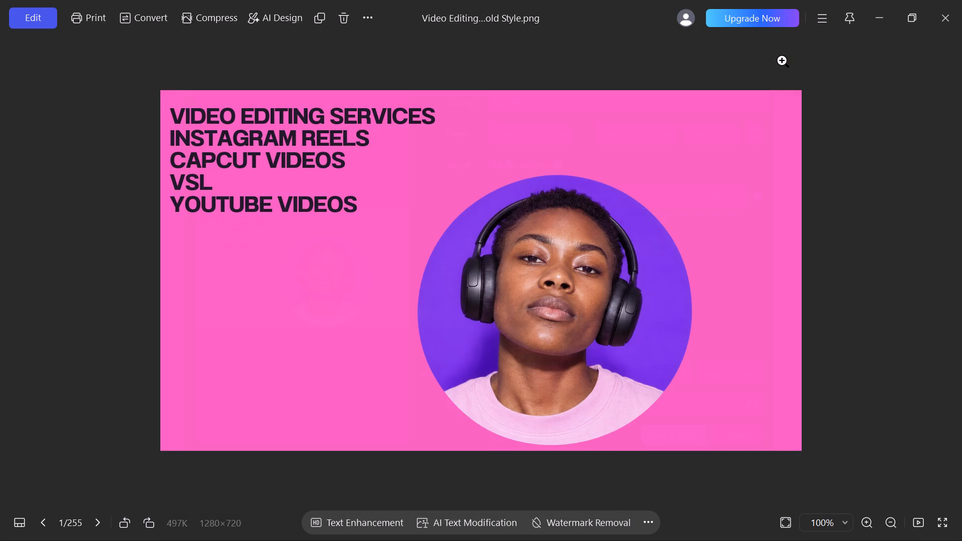
Capture a rectangular screenshot covering the whole thumbnail image in the image viewer.
key(shift+super+s)
key(shift+super+s)
key(shift+super+s)
key(shift+super+s)
key(shift+super+s)
key(shift+super+s)
key(shift+super+s)
key(shift+super+s)
key(shift+super+s)
key(shift+super+s)
key(shift+super+s)
key(shift+super+s)
key(shift+super+s)
key(shift+super+s)
key(shift+super+s)
key(shift+super+s)
key(shift+super+s)
key(shift+super+s)
key(shift+super+s)
key(shift+super+s)
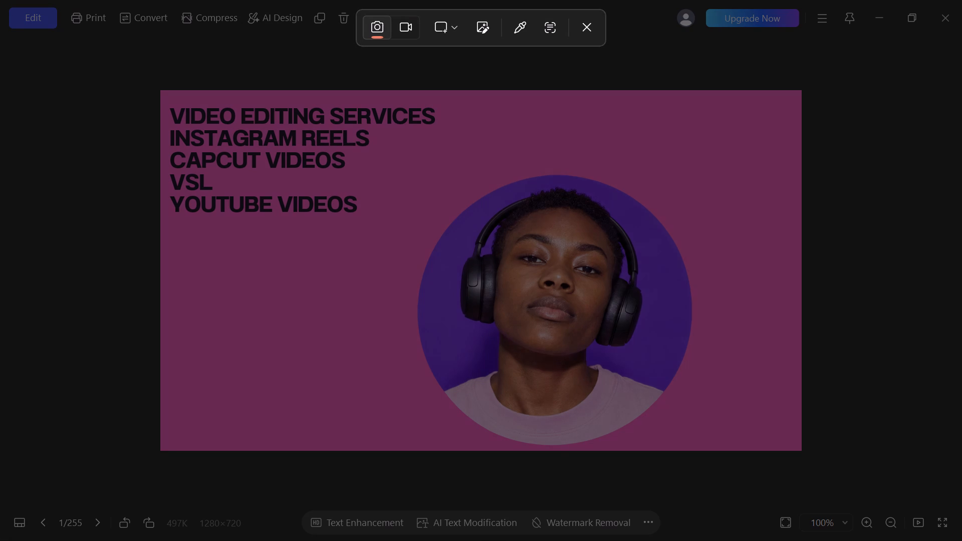
drag(139, 70, 293, 111)
scroll(171, 72, right, 1)
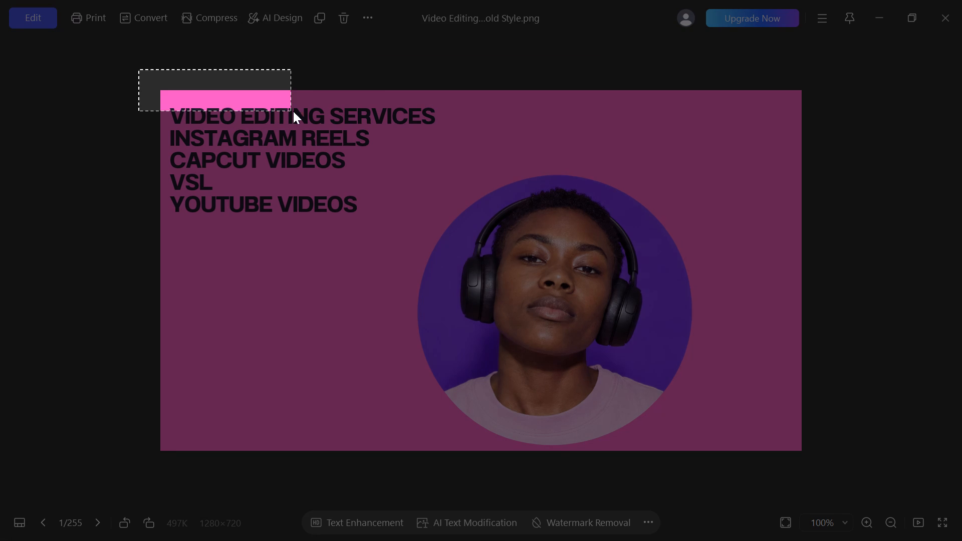
scroll(293, 111, right, 1)
drag(293, 111, 830, 465)
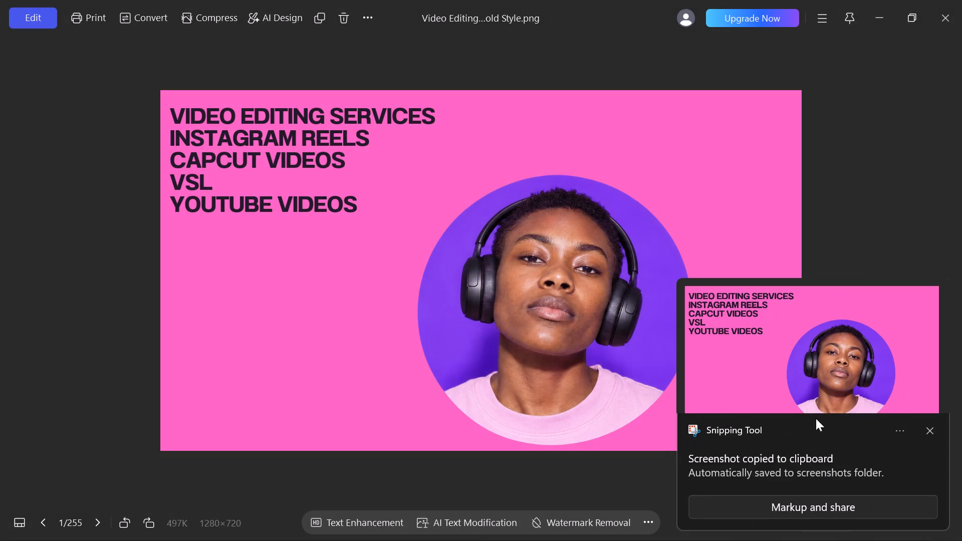
Switch to the open Word document and paste the thumbnail screenshot two new lines below the rational numbers text.
click(578, 522)
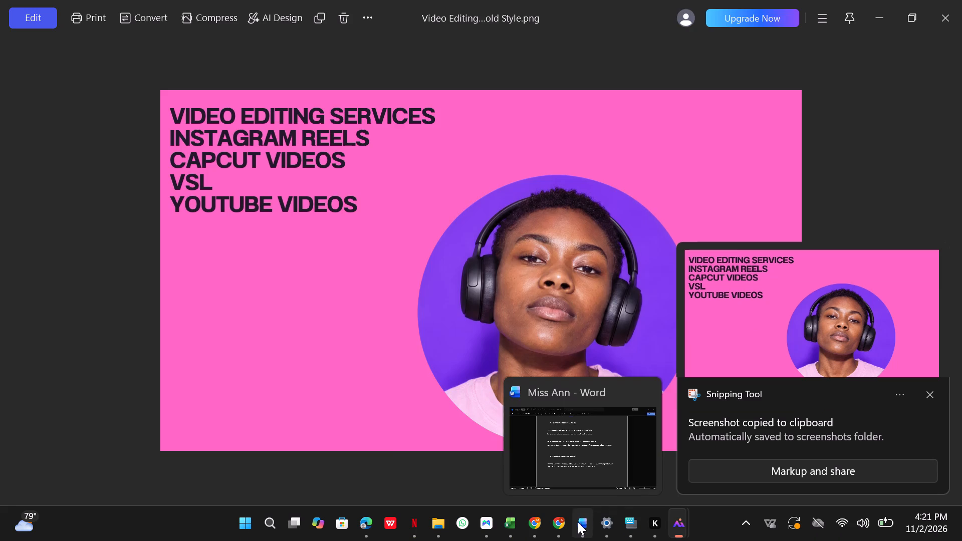
click(556, 428)
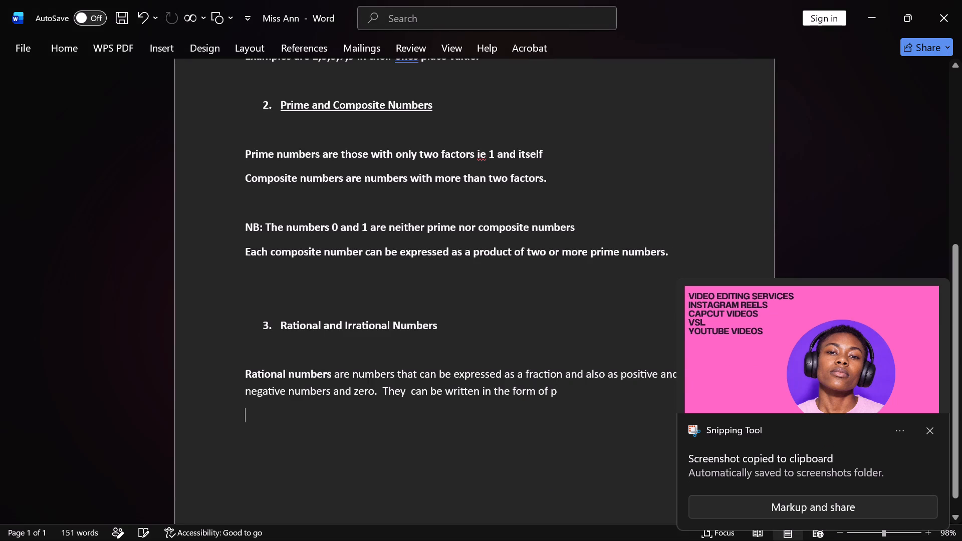
key(Return)
key(Return)
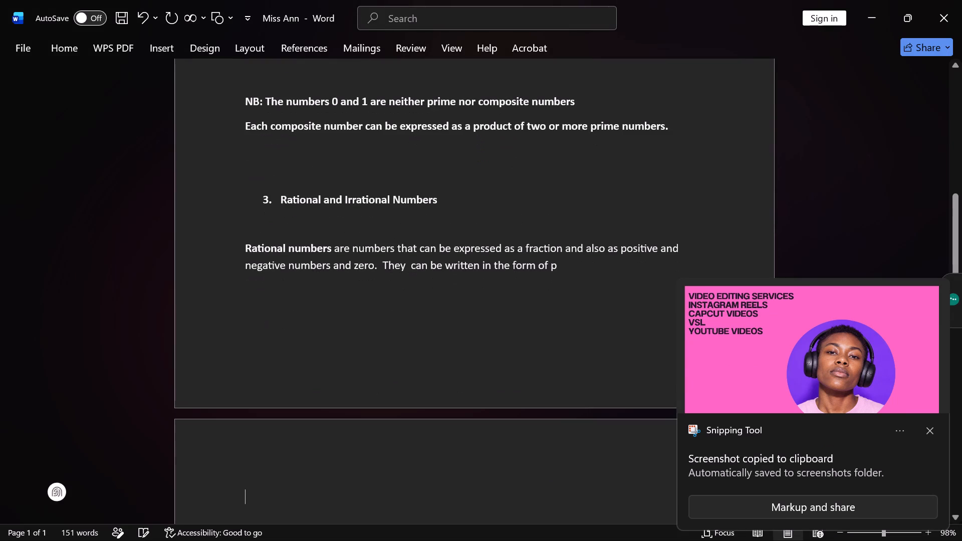
key(ctrl+v)
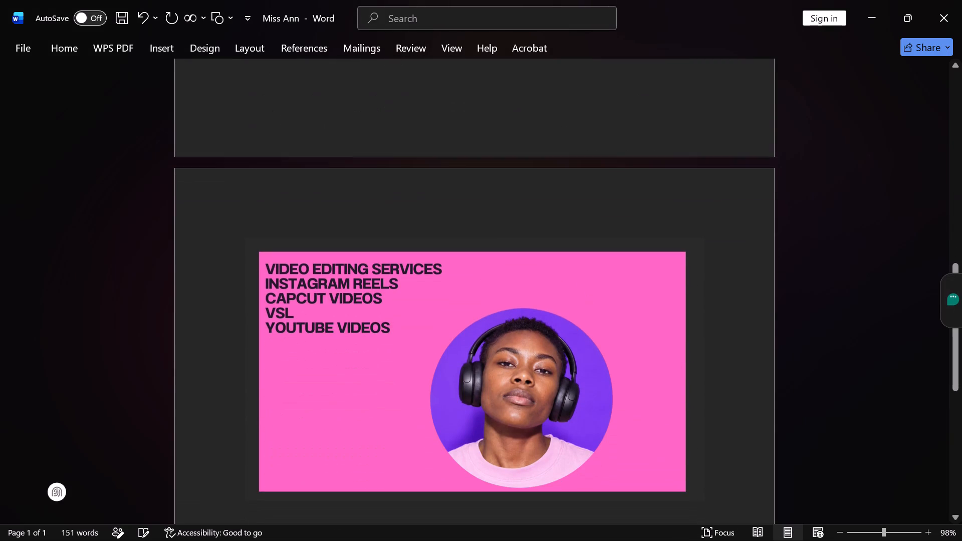
Save the pasted picture as a Portable Network Graphics file named FIVERR PROFILE 1 VIDEO EDITING in the Pictures folder.
right_click(556, 428)
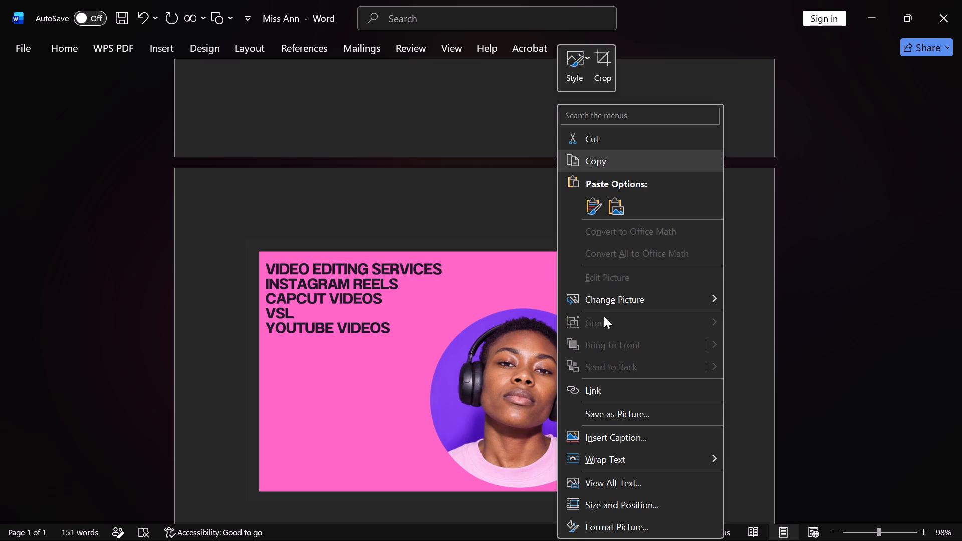
click(613, 415)
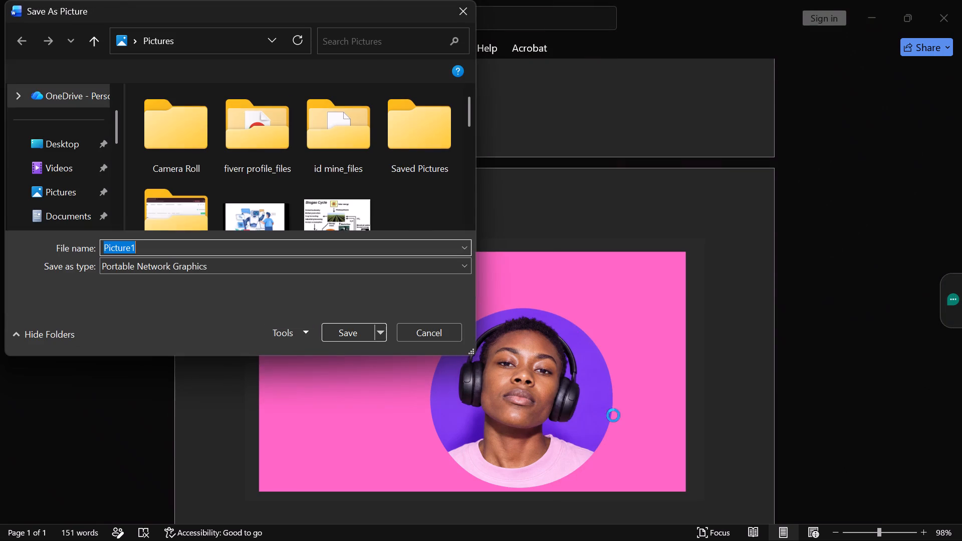
click(65, 188)
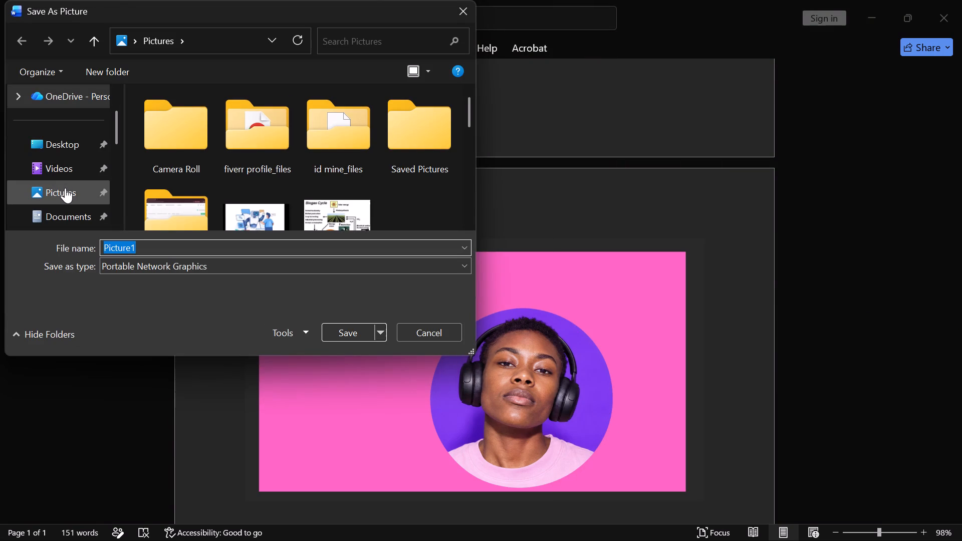
click(138, 273)
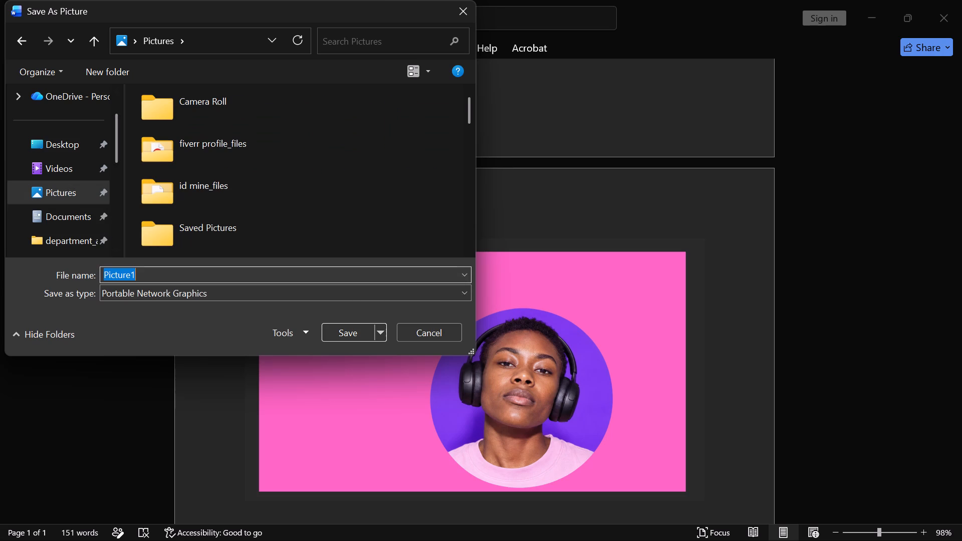
key(f)
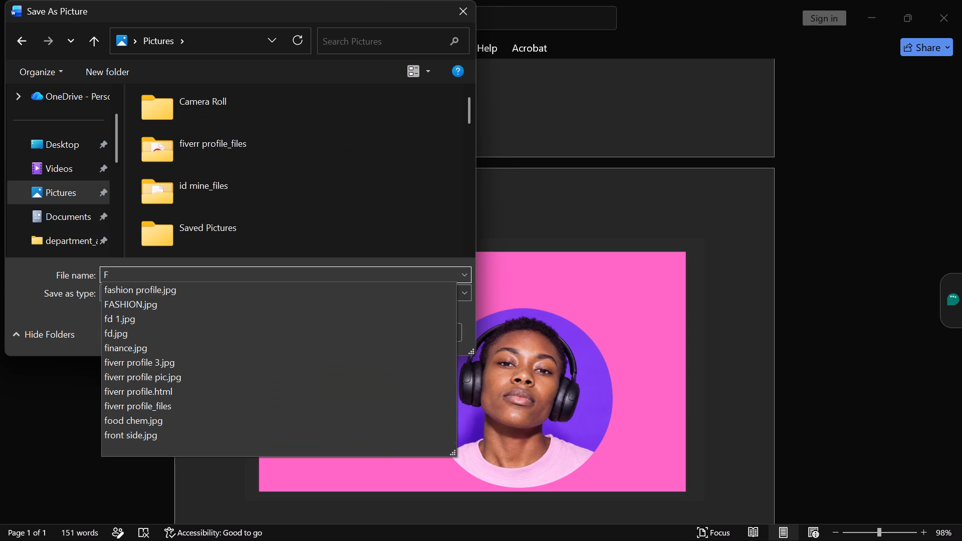
key(i)
text(VERR)
key(space)
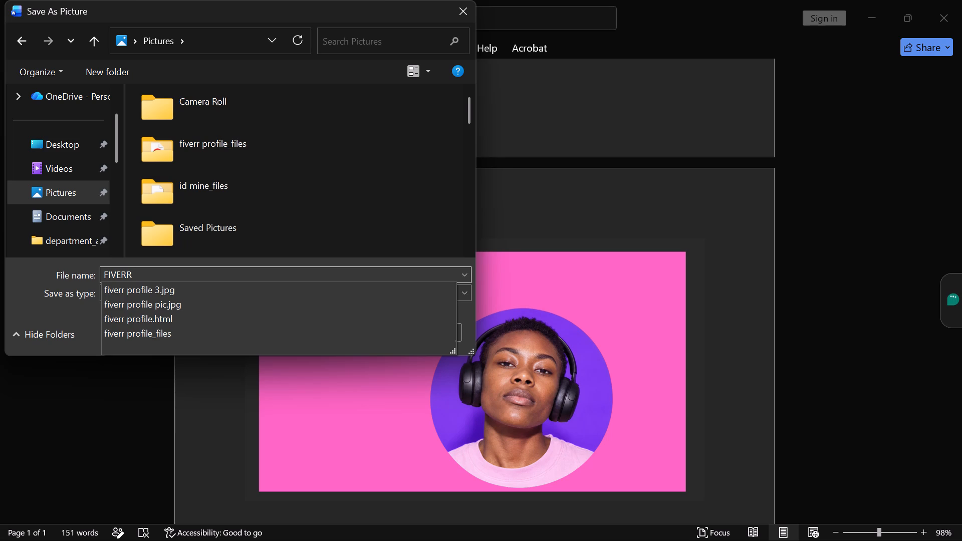
text(PROF)
text(IL)
text(E 1)
key(space)
text(VIDEO EXDIT)
key(BackSpace)
key(BackSpace)
key(BackSpace)
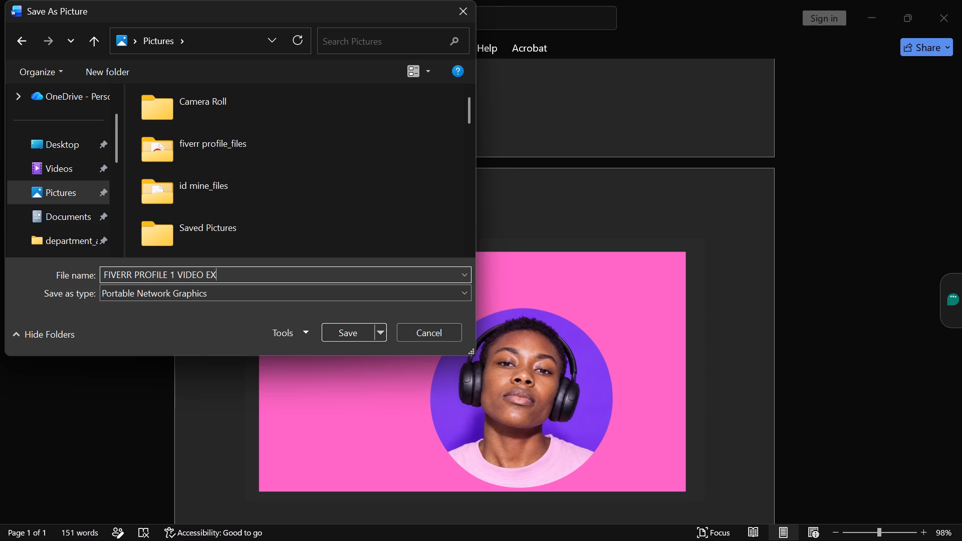
key(BackSpace)
text(DITING)
click(354, 335)
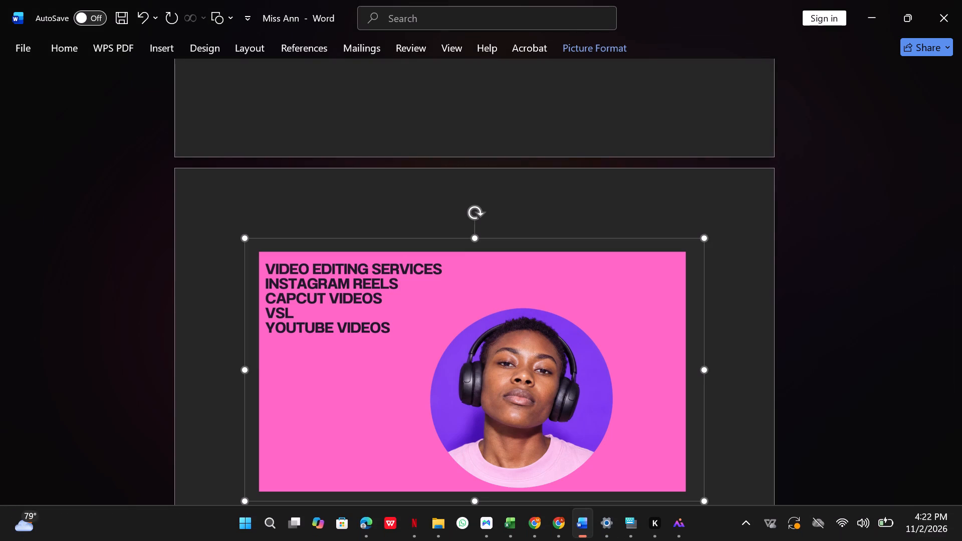
Switch to Chrome and examine the summary and preview images of the Fiverr gig for VSL, talking head and YouTube video editing.
click(561, 526)
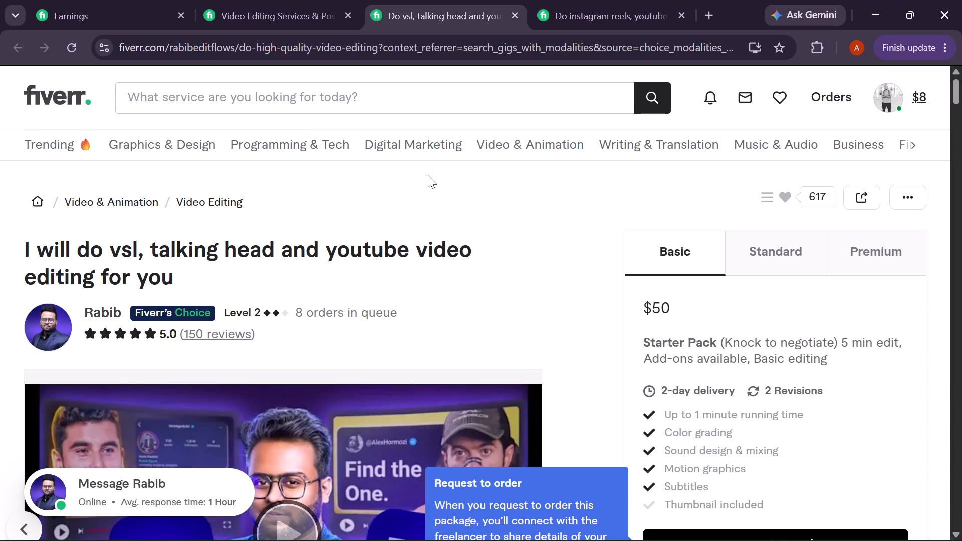
scroll(344, 290, down, 5)
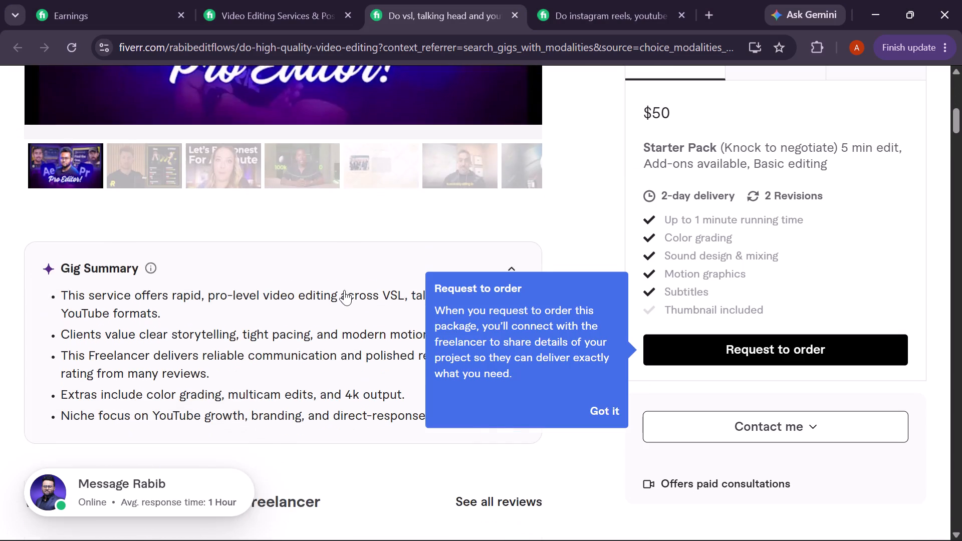
scroll(344, 290, down, 2)
scroll(344, 290, up, 2)
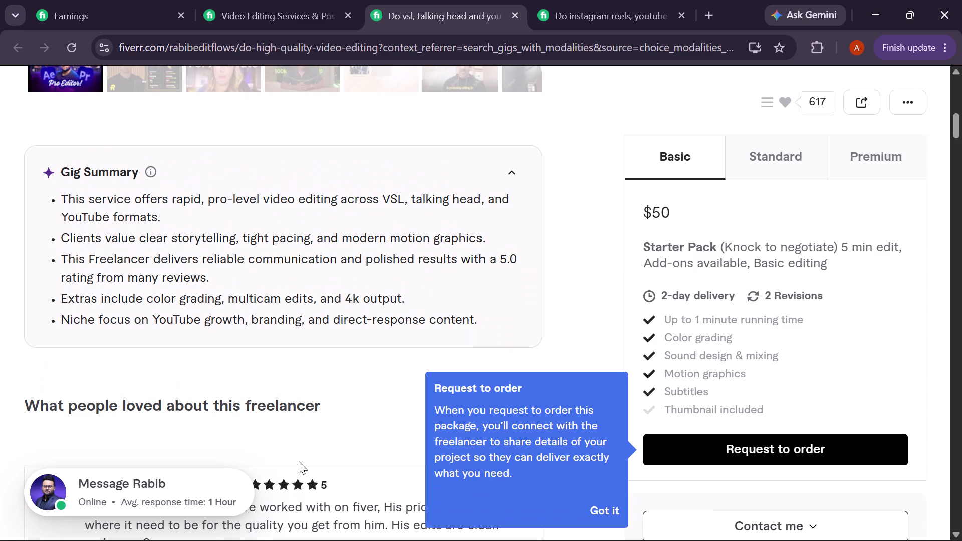
scroll(229, 357, up, 2)
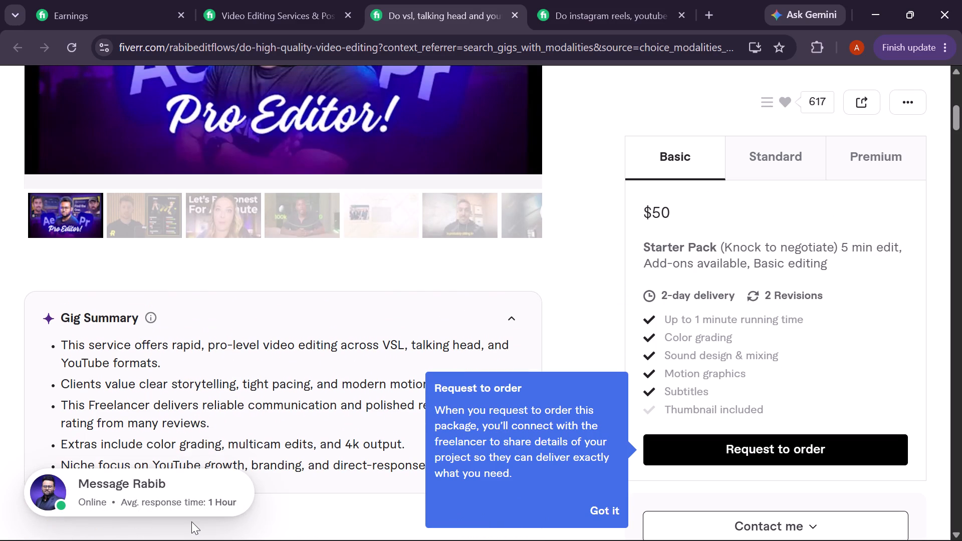